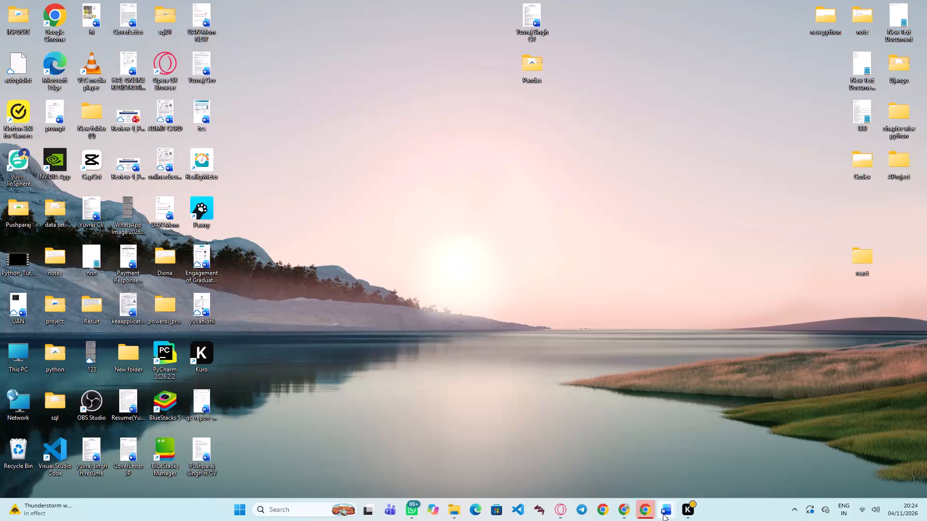
Switch to the Dummy Report_2024 - SRS role document in Word and go to its first page.
left_click(699, 467)
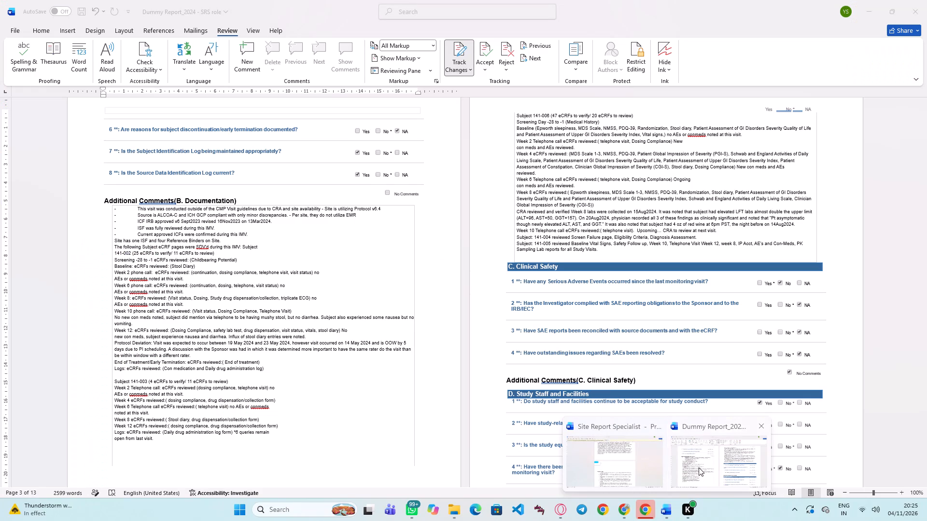
scroll(481, 379, "up", 4)
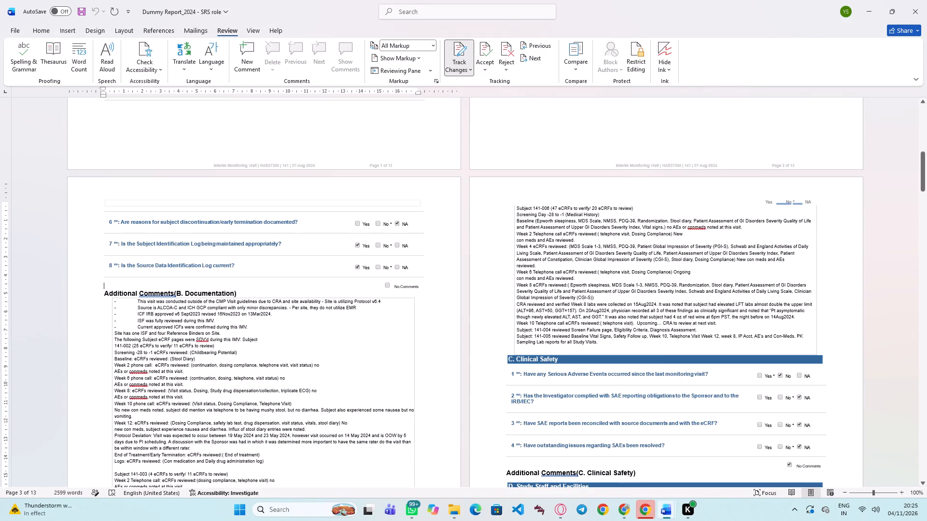
scroll(478, 379, "up", 16)
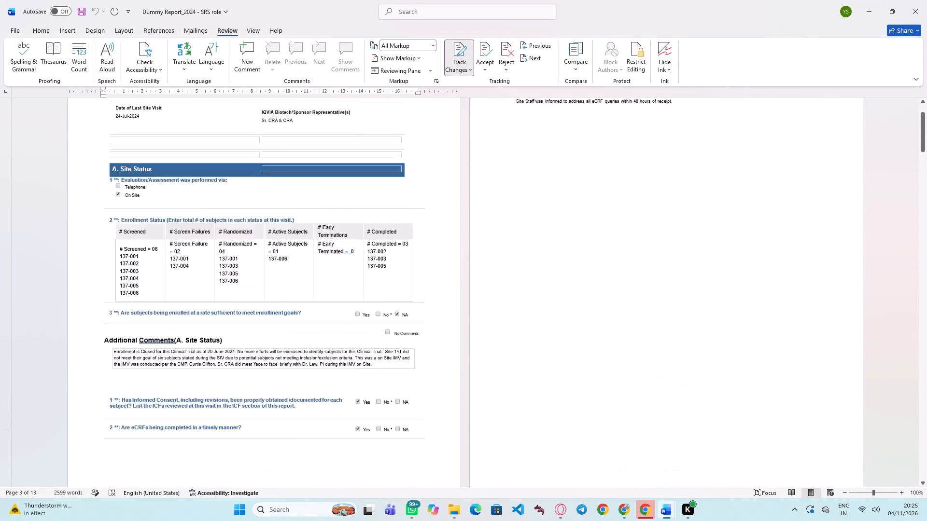
scroll(468, 371, "up", 16)
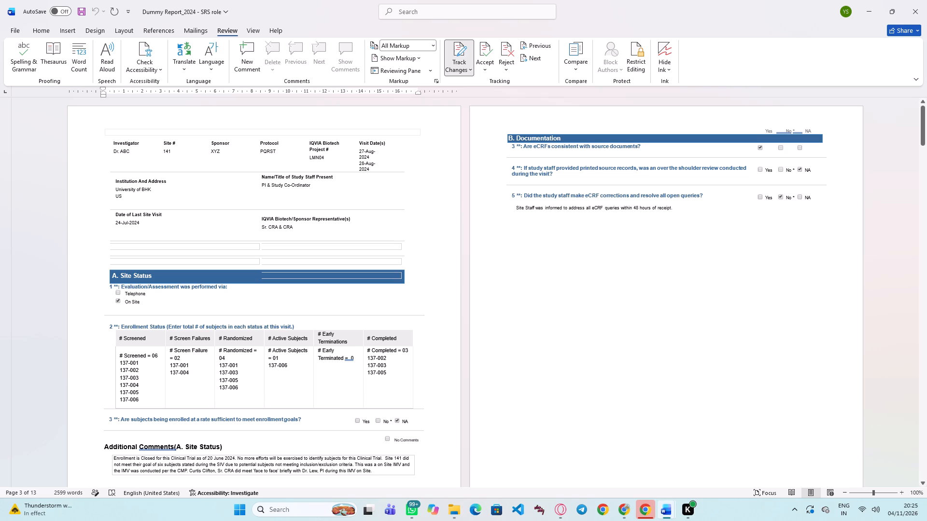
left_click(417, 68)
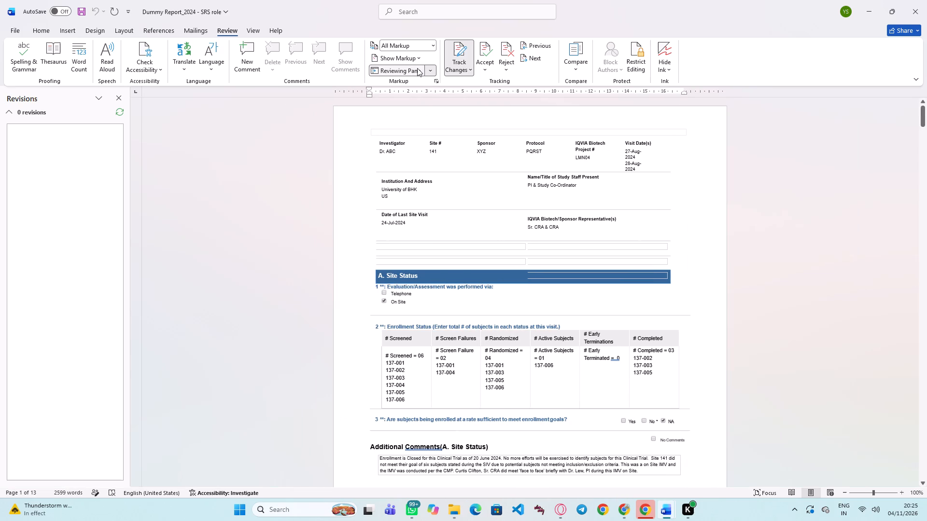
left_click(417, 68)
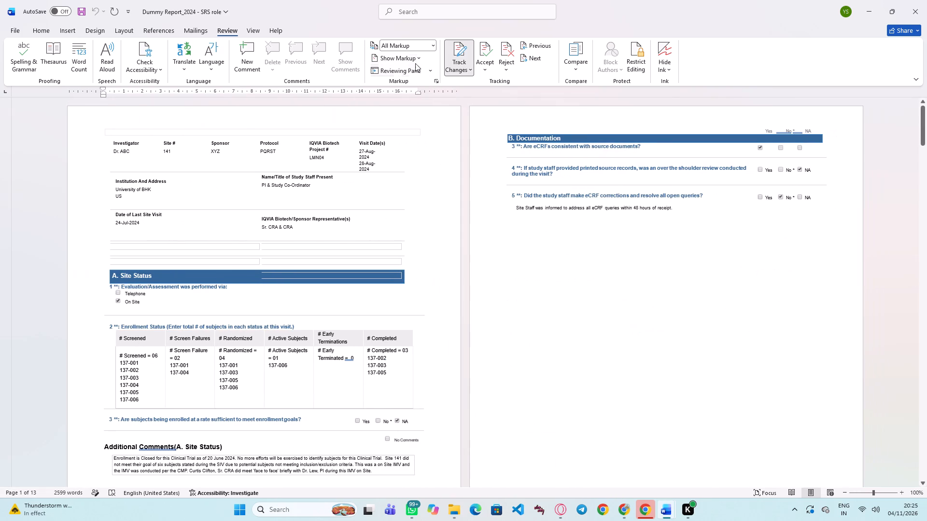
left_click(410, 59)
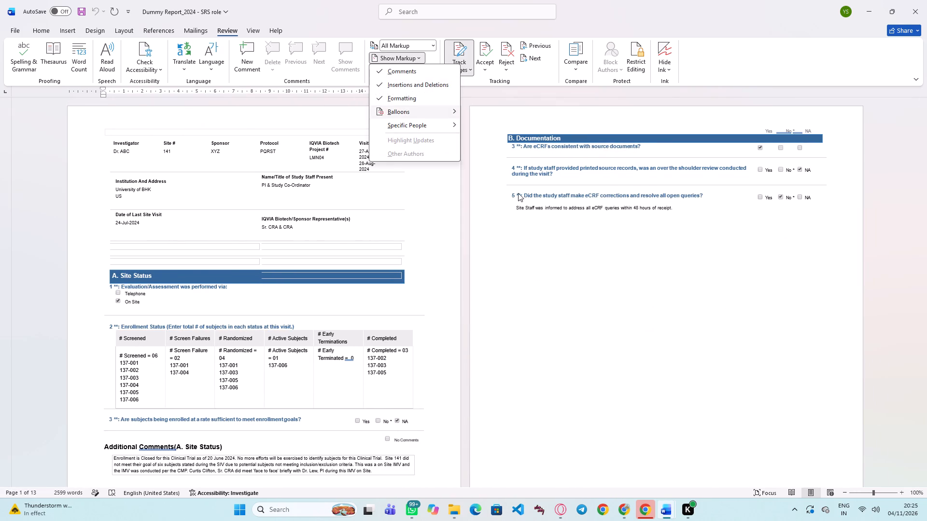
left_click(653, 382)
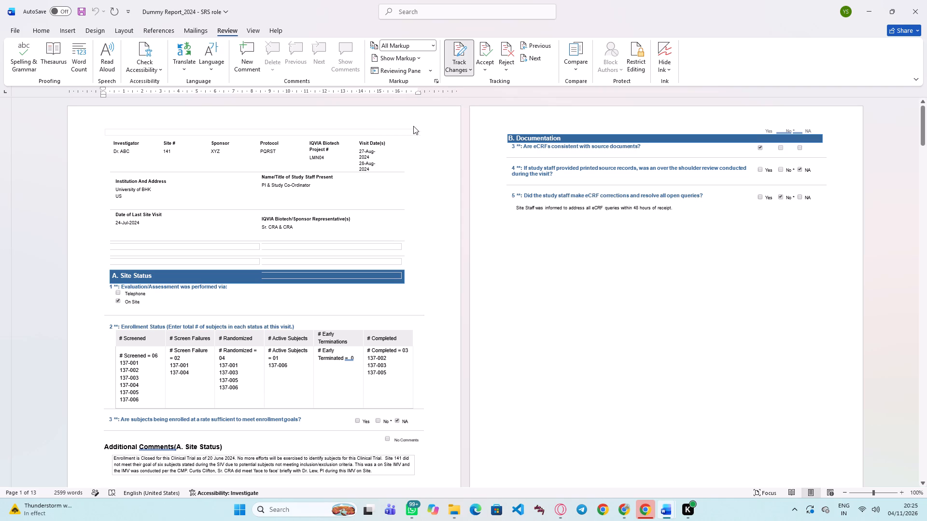
Turn off Track Changes in the dummy report.
left_click(458, 50)
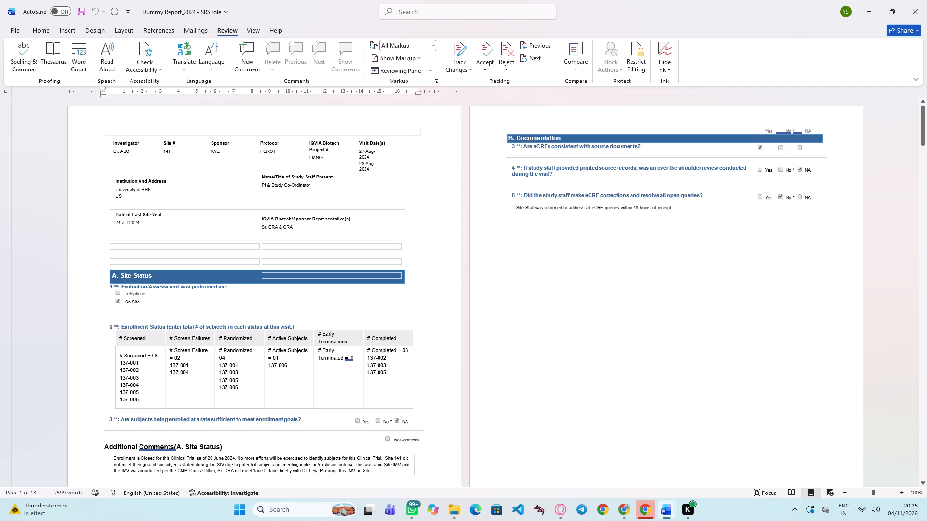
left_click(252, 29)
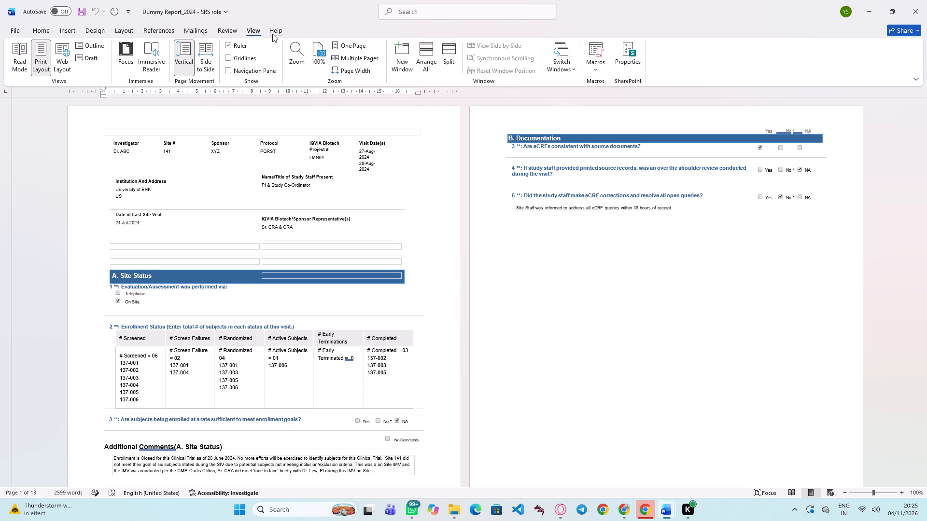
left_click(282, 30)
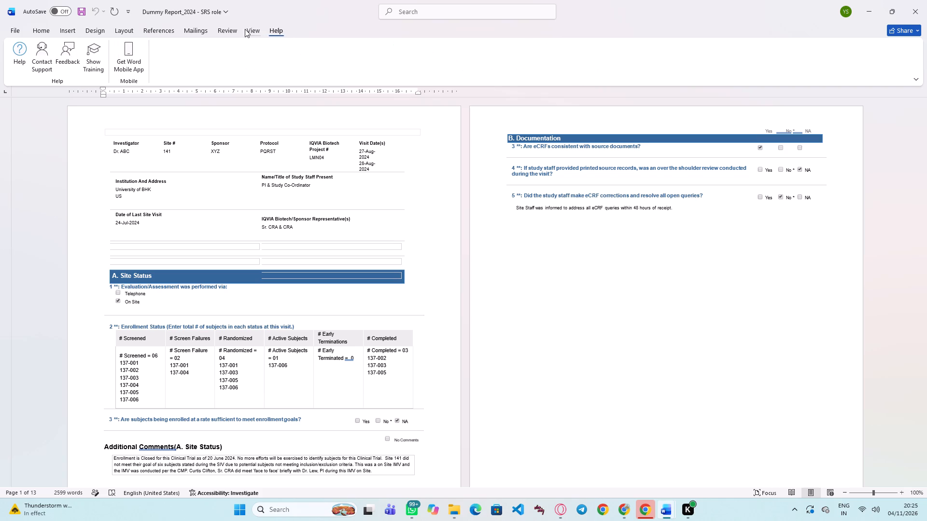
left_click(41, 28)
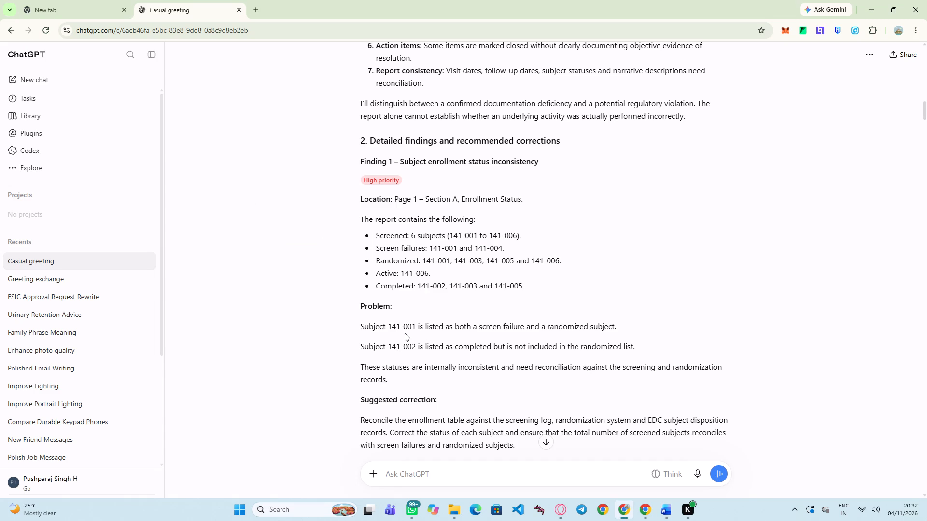
key("alt+Tab")
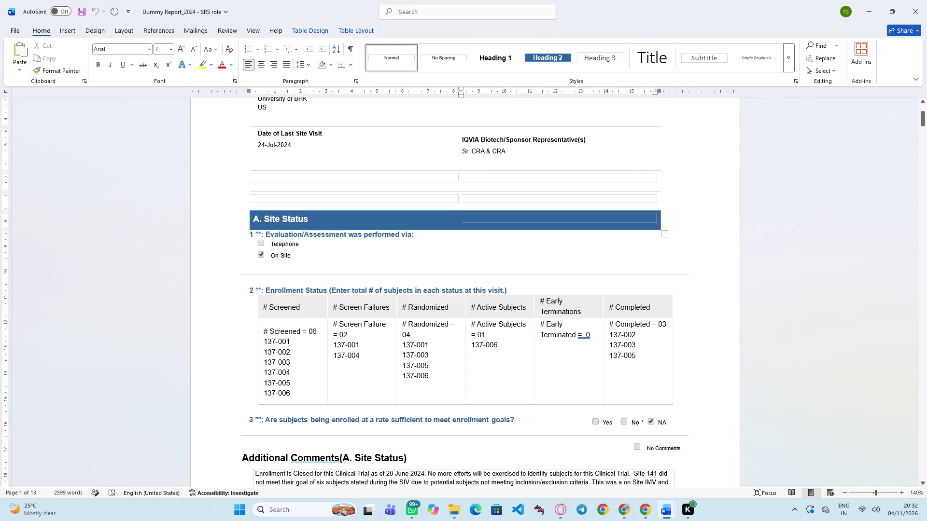
key("alt+Tab")
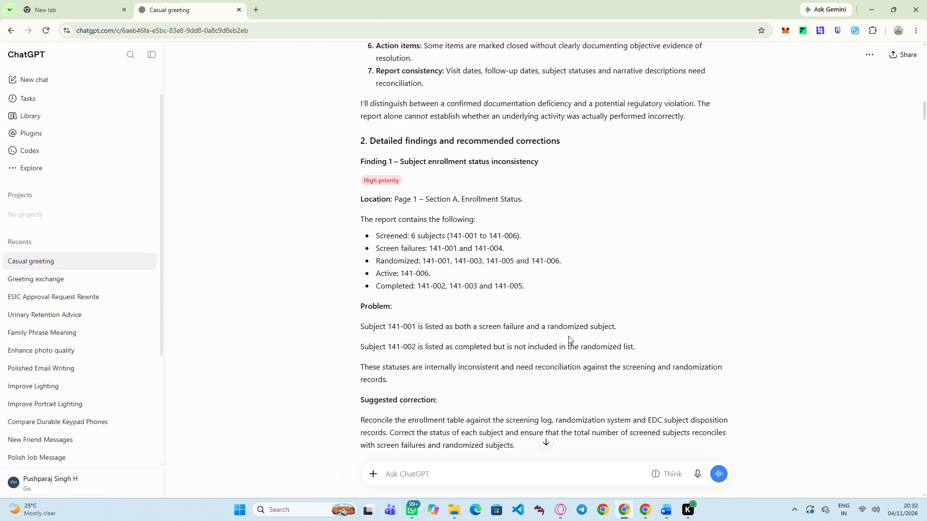
key("alt+Tab")
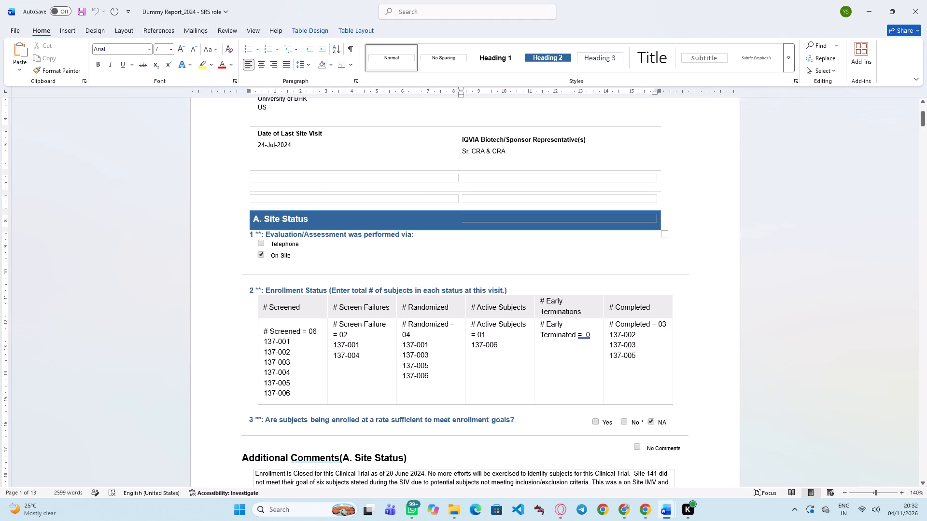
Place the text cursor directly after 137-001 in the Randomized column of the Word report's Enrollment Status table.
left_click_drag(429, 346, 427, 345)
left_click_drag(427, 345, 412, 343)
left_click_drag(412, 343, 411, 343)
left_click(438, 346)
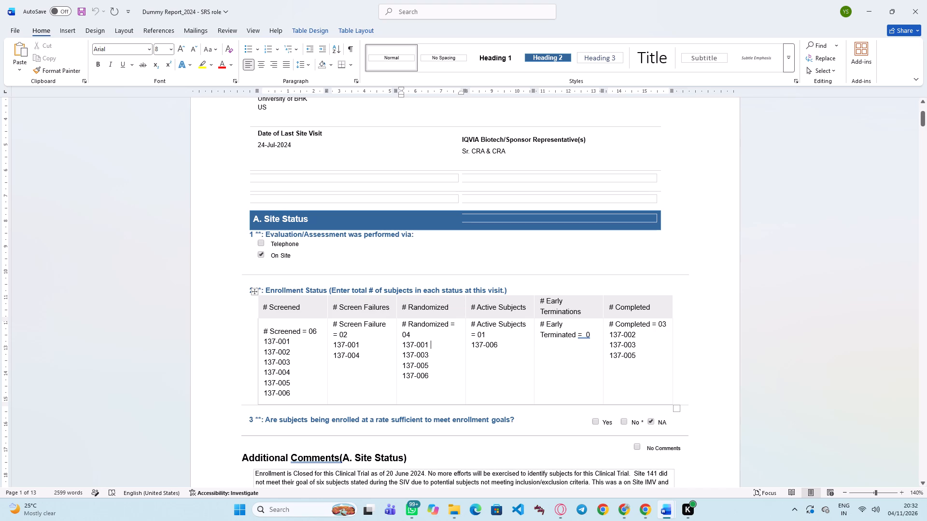
left_click(430, 345)
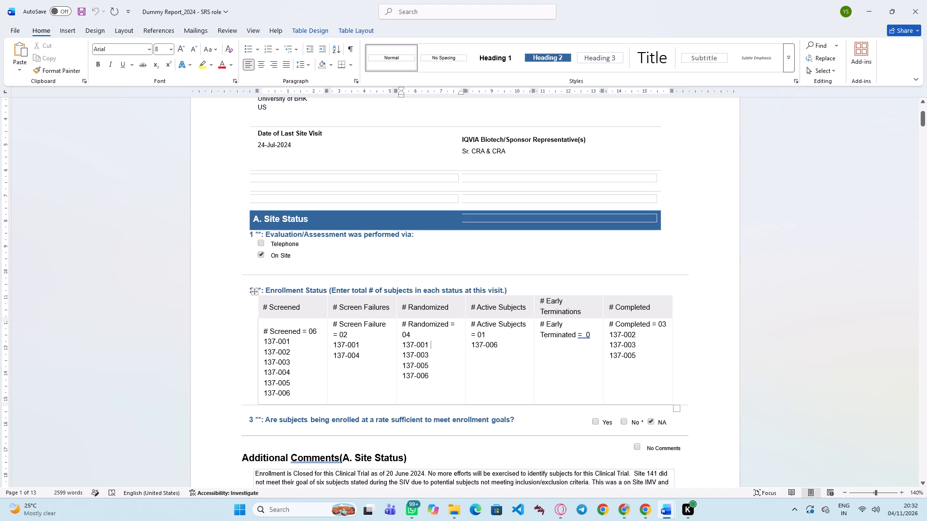
left_click(429, 345)
Switch to Chrome and run a Google search in a new tab for "hi how to give comment".
left_click(643, 507)
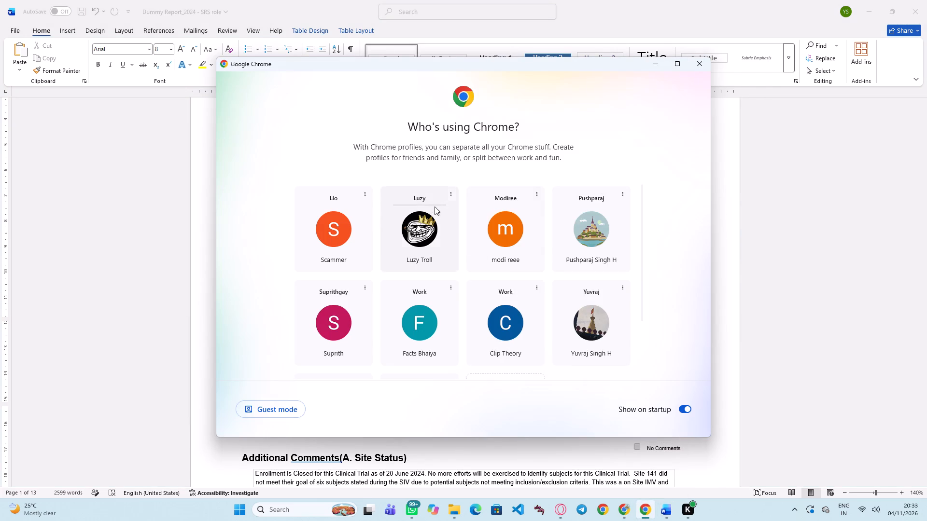
left_click(588, 232)
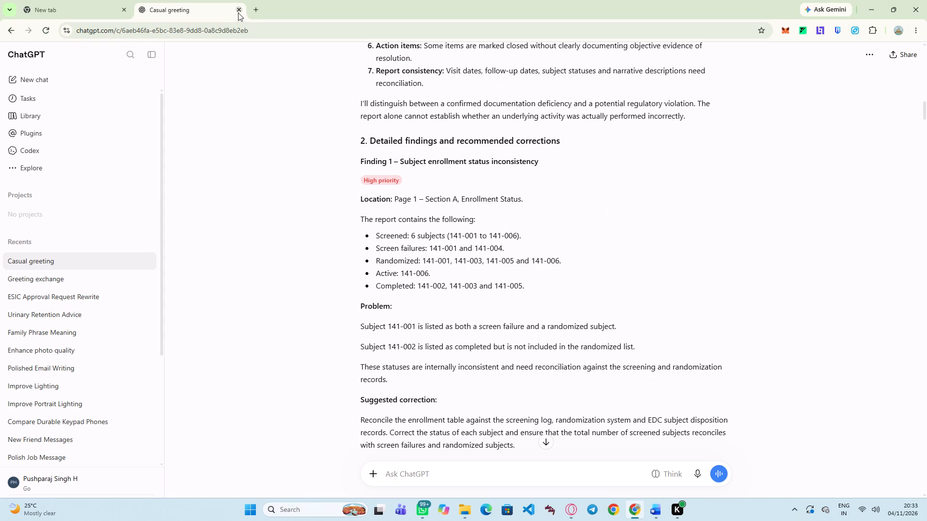
left_click(255, 9)
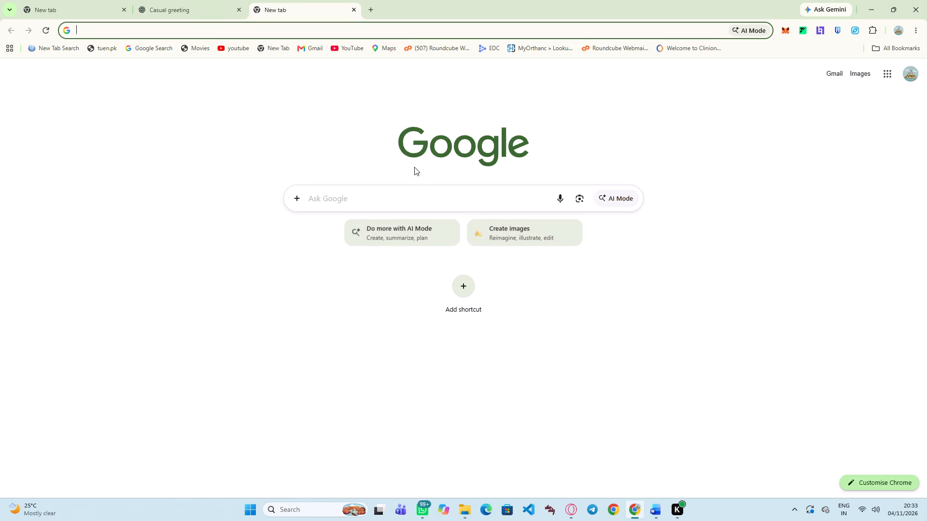
left_click(422, 205)
type("hi")
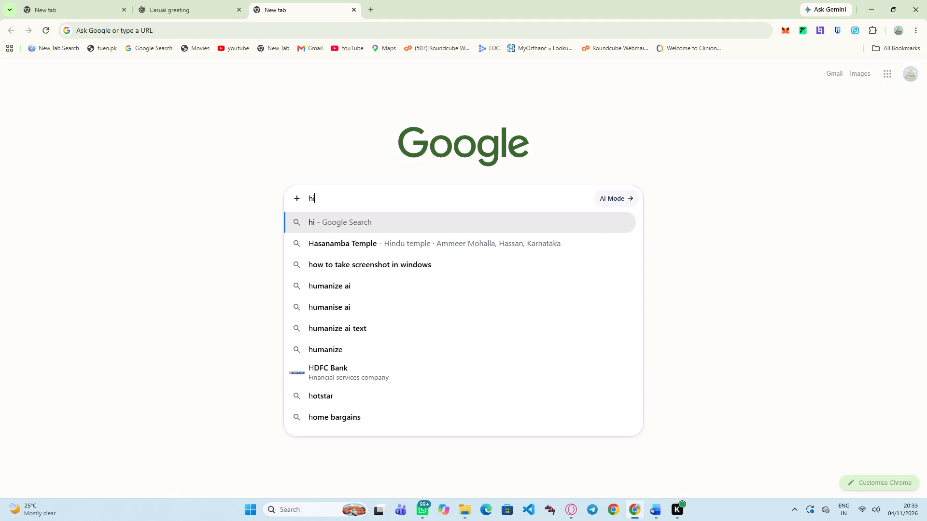
key("space")
type("how to")
key("space")
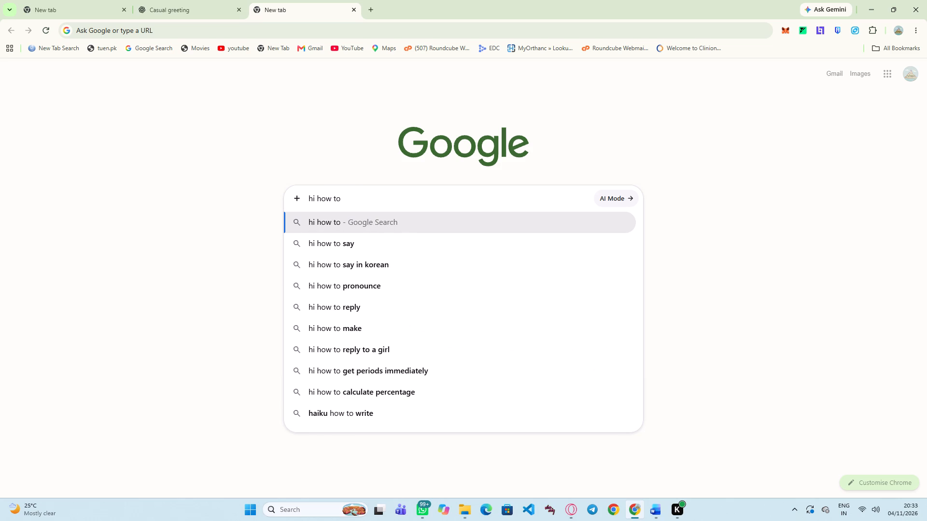
type("do the")
key("space")
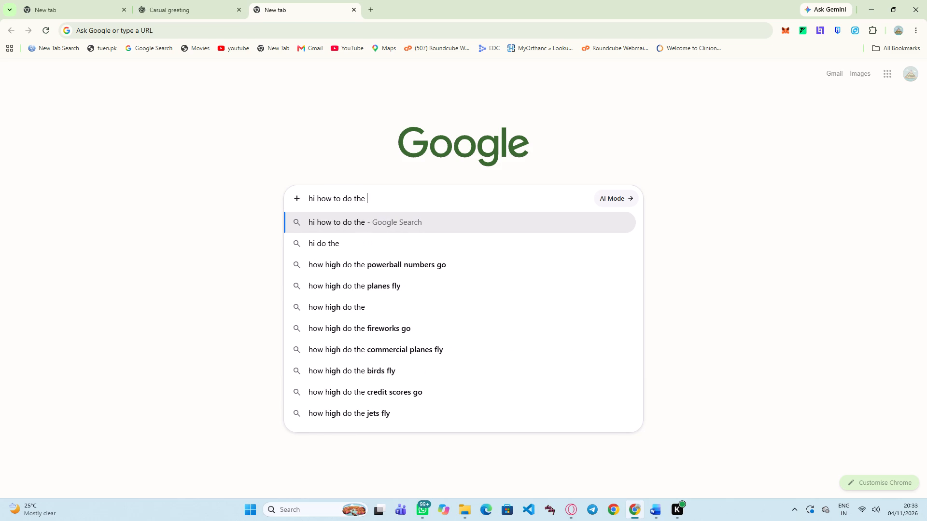
key("BackSpace")
key("BackSpace")
key("BackSpace")
key("BackSpace")
key("BackSpace")
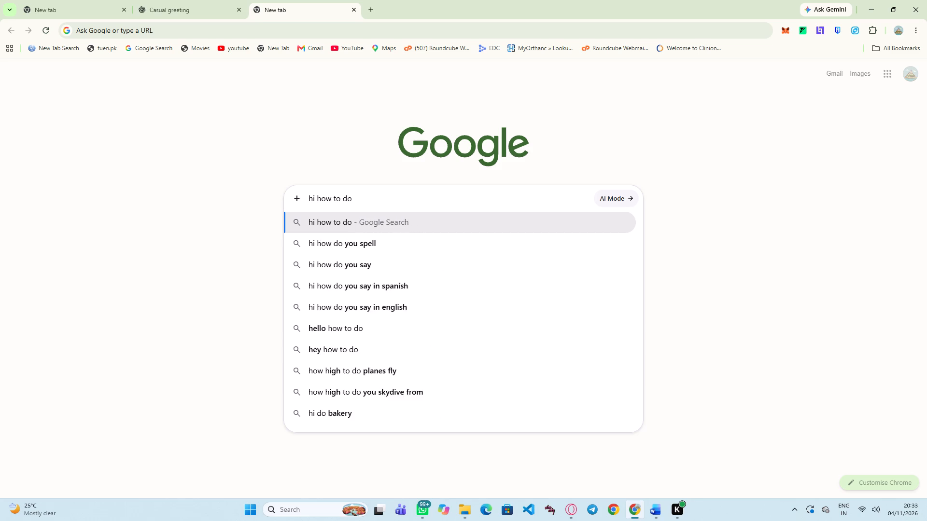
key("BackSpace")
key("BackSpace")
type("gi")
type("ve")
key("space")
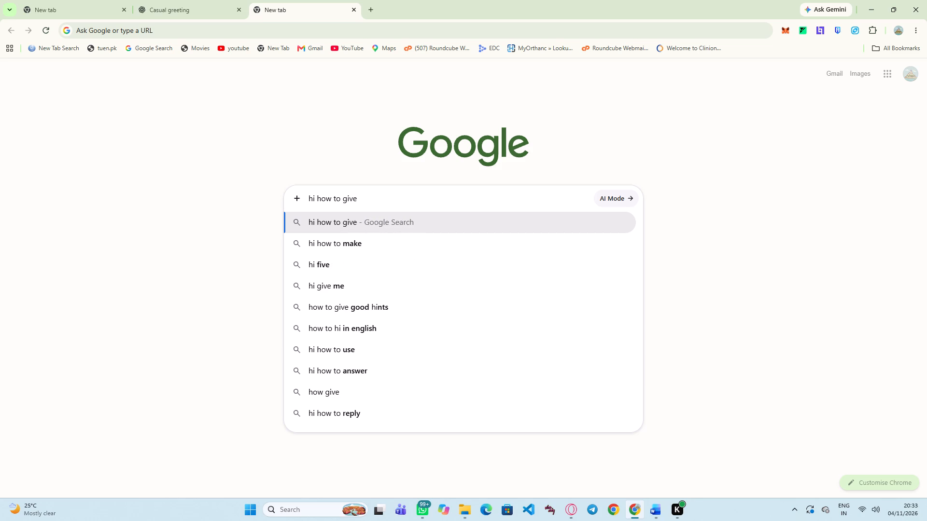
type("comm")
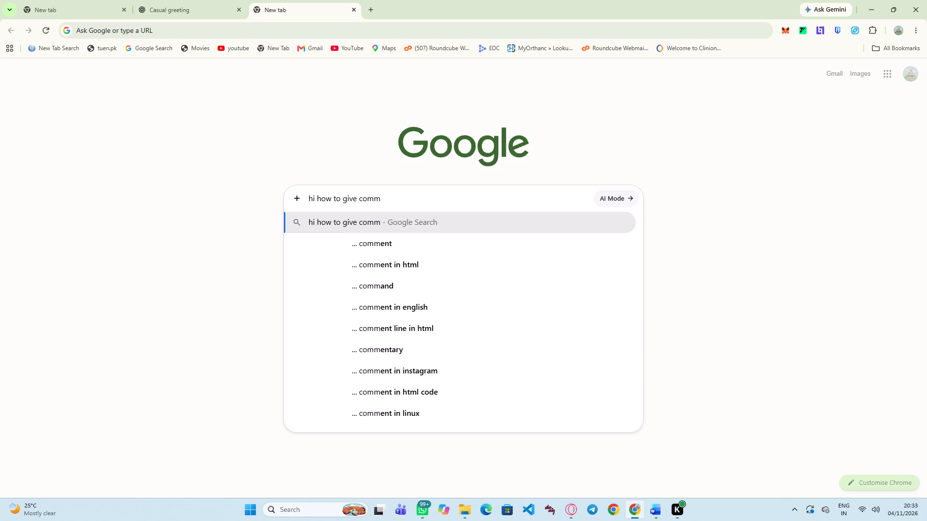
left_click(404, 240)
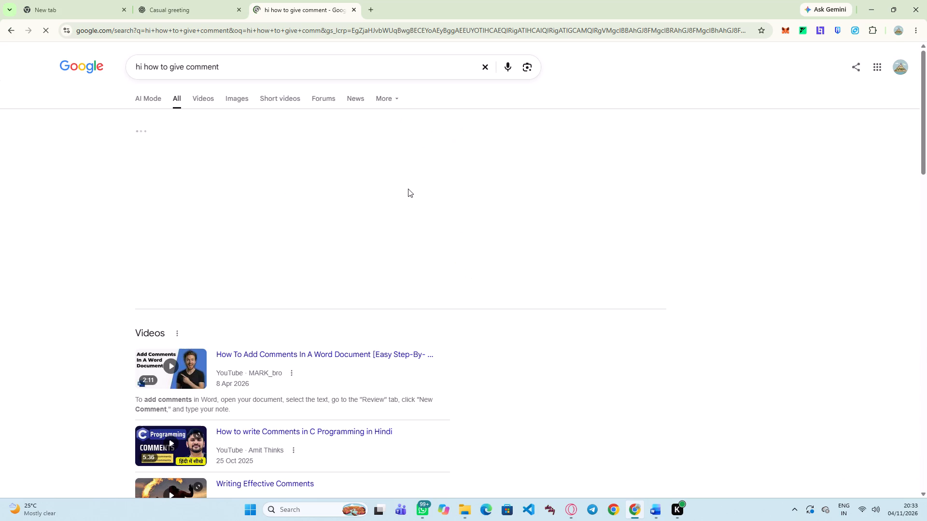
Extend the Google search to "hi how to give comment in word document".
left_click(273, 72)
key("space")
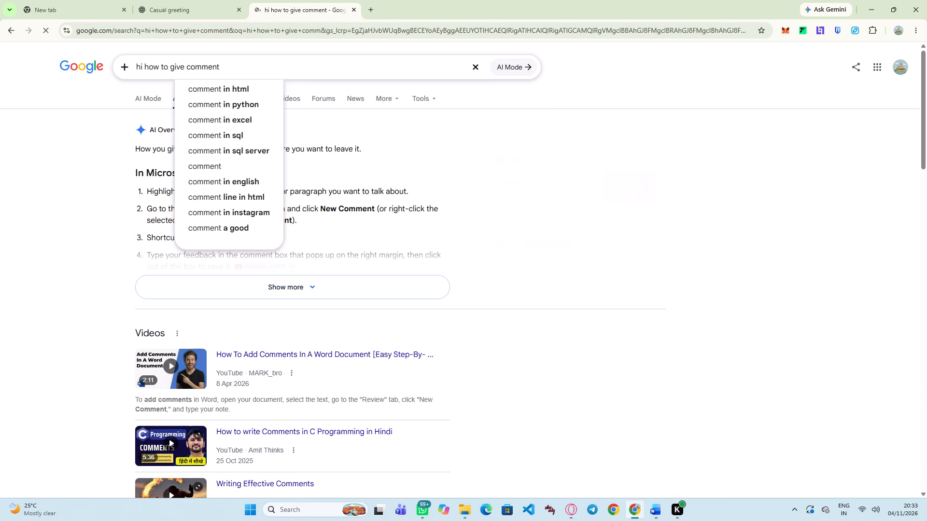
type("in")
key("space")
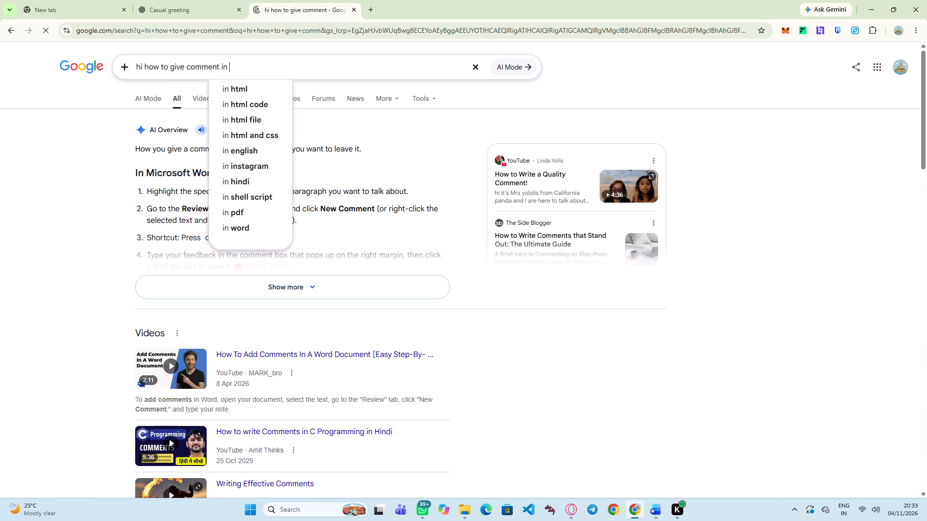
type("wor")
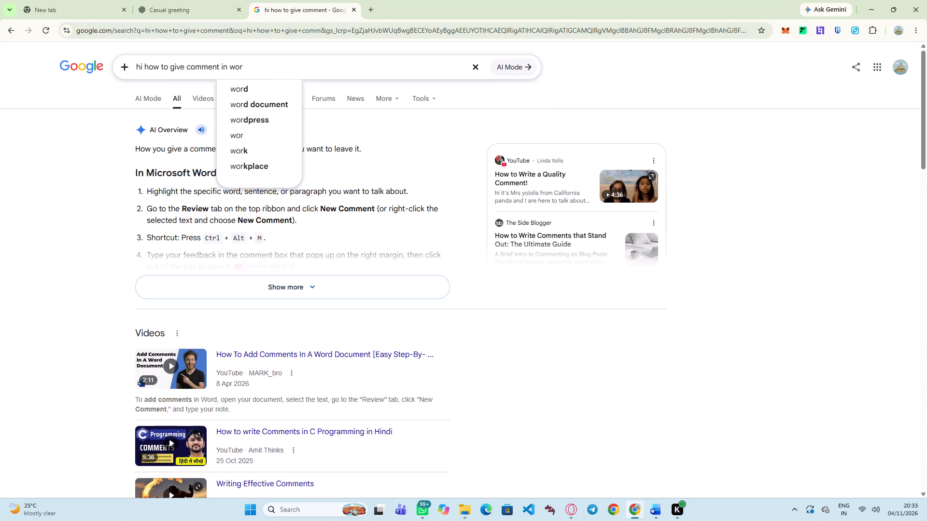
type("d")
key("space")
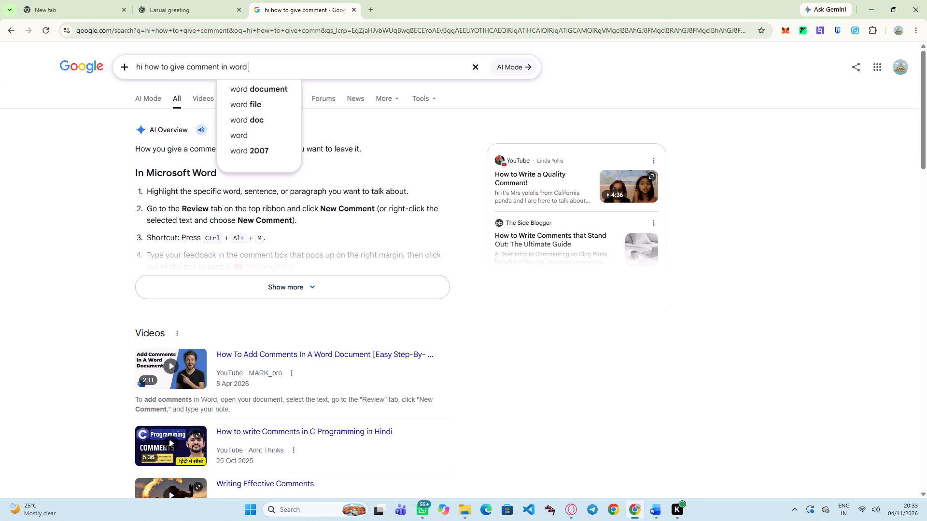
left_click(265, 87)
Narrow the search to "hi how to give comment in word document as a reviewer" and read the steps for adding a comment.
left_click(305, 70)
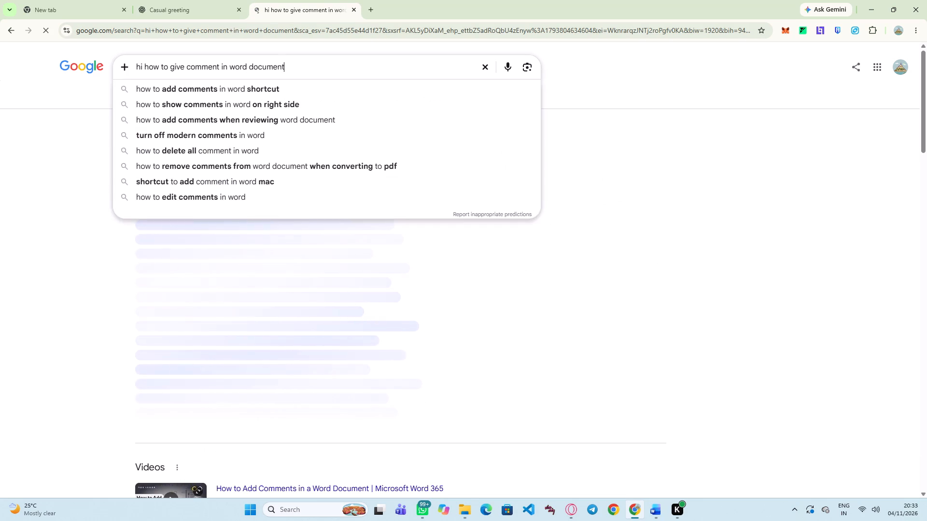
key("space")
type("as a")
key("space")
type("revie")
type("wer")
key("Return")
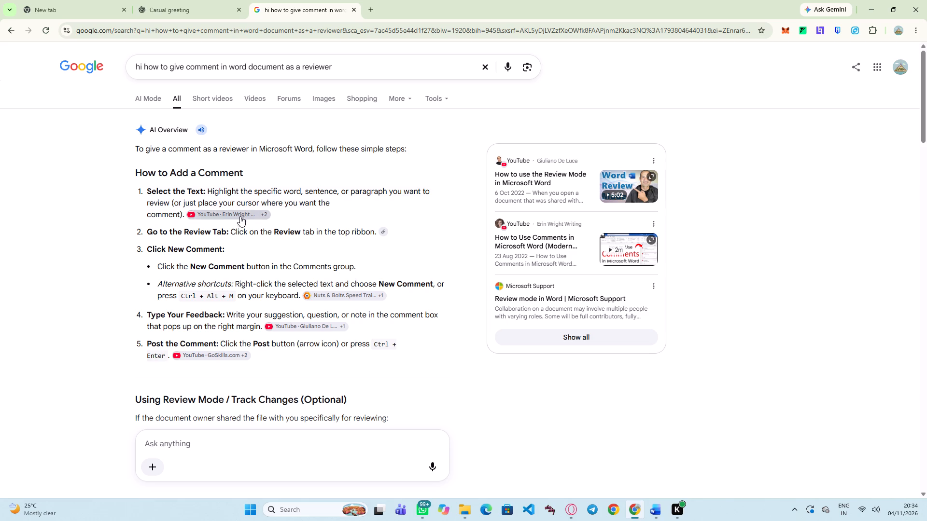
Back in the Word report's Enrollment Status table, select the 137 prefix of every subject number in the Screened column.
key("alt+Tab")
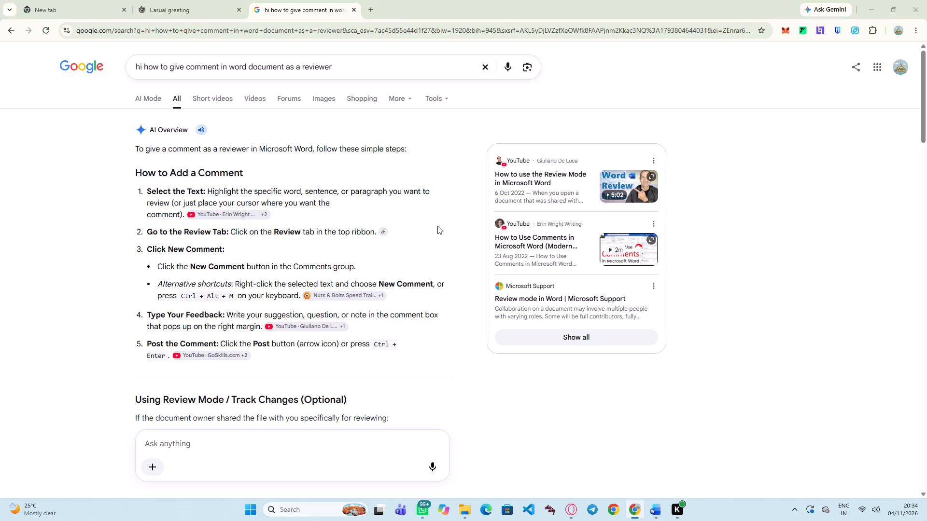
scroll(347, 234, "up", 4)
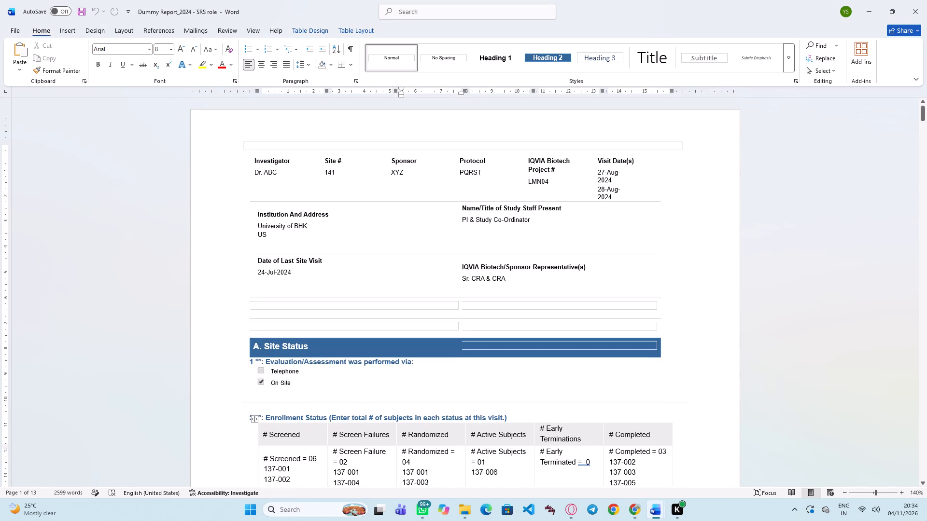
scroll(347, 234, "up", 1)
scroll(347, 234, "down", 3)
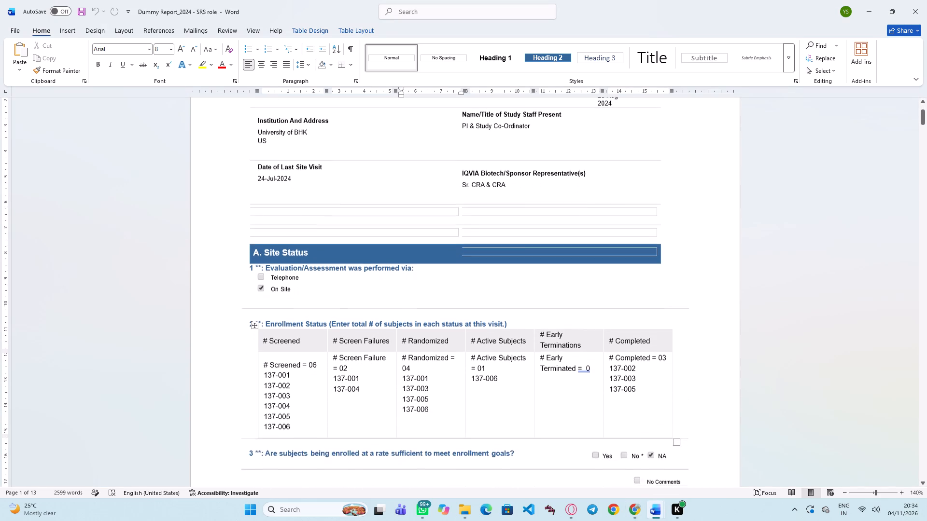
scroll(347, 234, "down", 1)
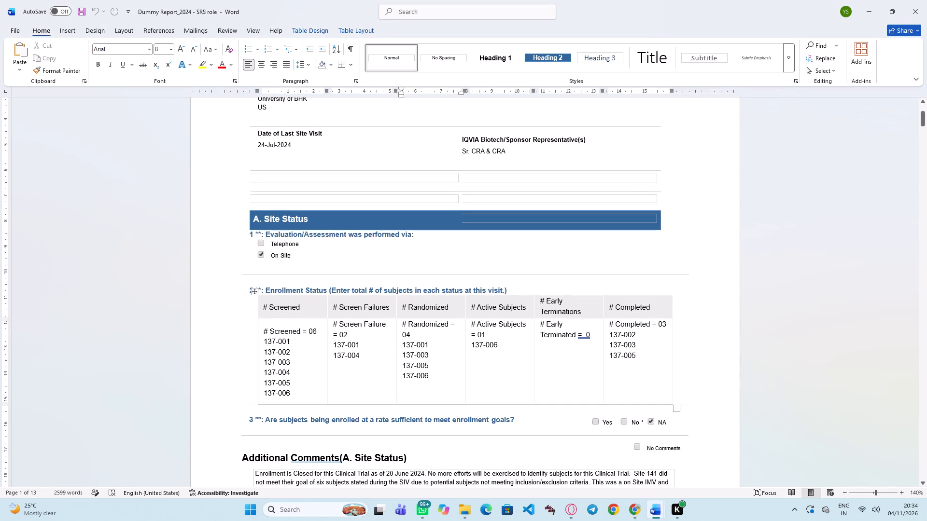
left_click(274, 341)
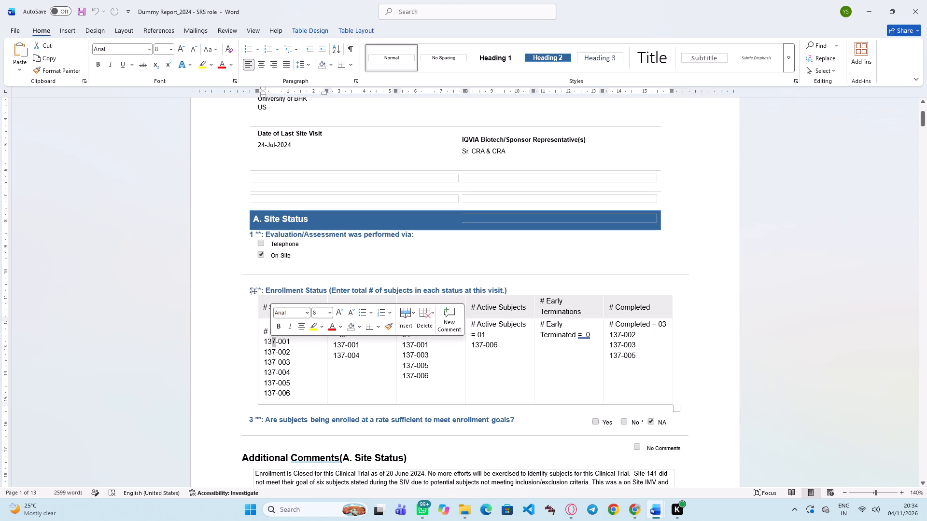
left_click(336, 367)
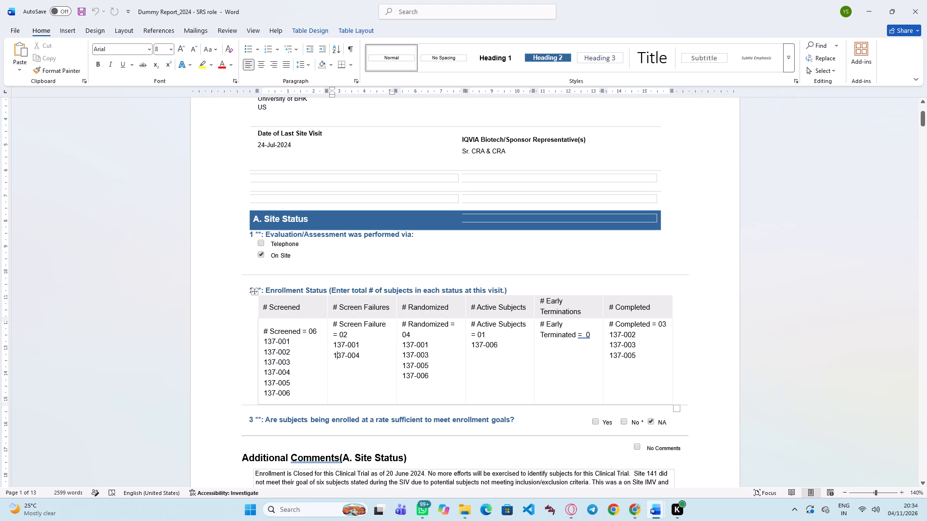
left_click_drag(265, 342, 275, 343)
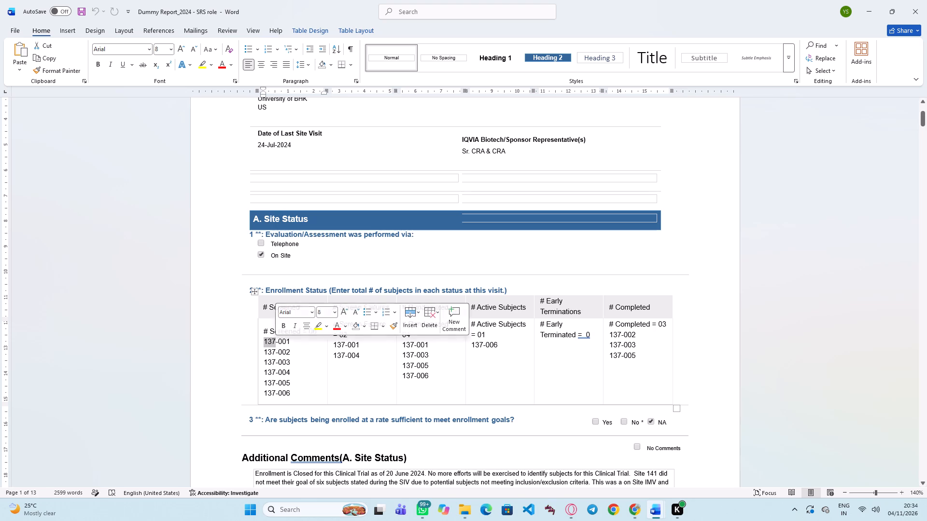
left_click_drag(265, 354, 273, 353, "ctrl")
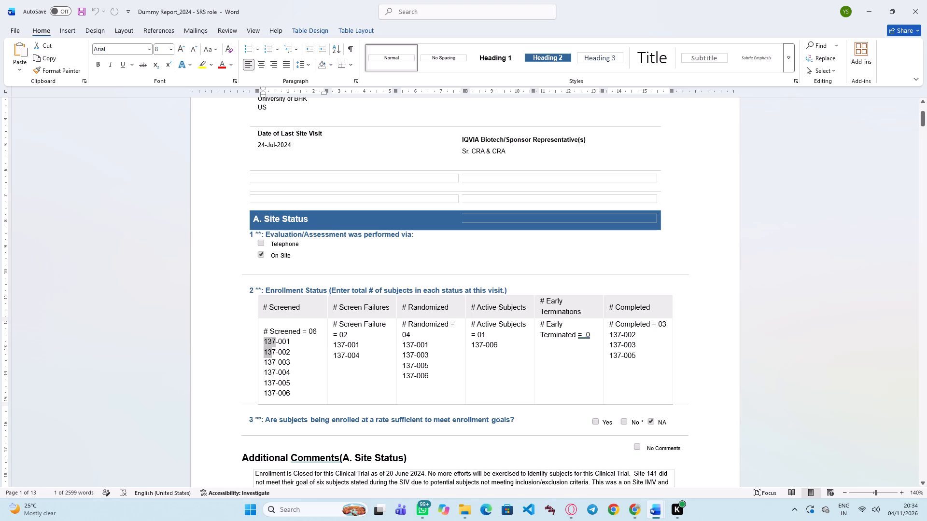
left_click_drag(273, 353, 274, 353, "ctrl")
left_click_drag(265, 363, 274, 363, "ctrl")
left_click_drag(266, 374, 266, 374, "ctrl")
left_click_drag(266, 374, 273, 372, "ctrl")
left_click_drag(264, 373, 270, 373, "ctrl")
left_click_drag(270, 373, 274, 373, "ctrl")
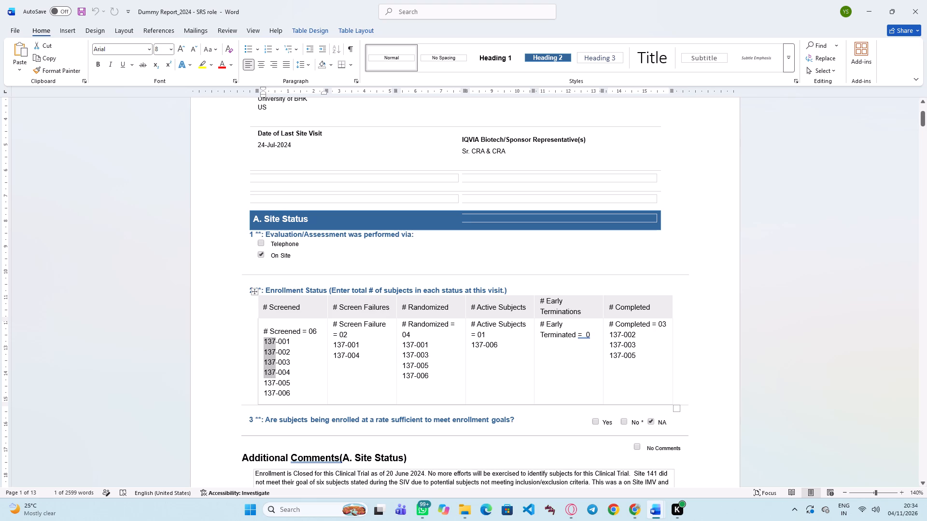
left_click_drag(265, 383, 274, 382, "ctrl")
left_click_drag(265, 391, 275, 392, "ctrl")
Add the 137 prefixes of 137-001 and 137-004 in the Screen Failures column to the selection.
left_click_drag(333, 345, 337, 345, "ctrl")
left_click_drag(337, 345, 345, 345, "ctrl")
left_click_drag(335, 355, 341, 356, "ctrl")
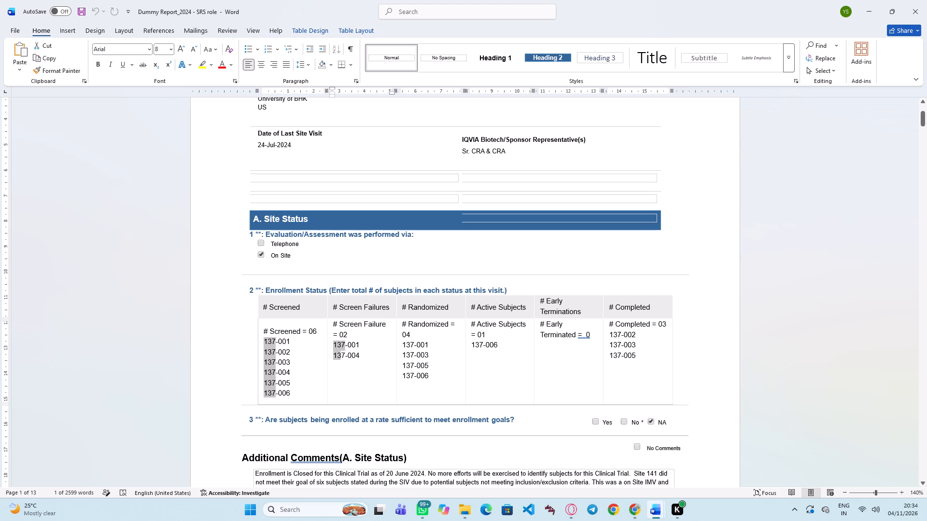
left_click_drag(341, 356, 344, 356, "ctrl")
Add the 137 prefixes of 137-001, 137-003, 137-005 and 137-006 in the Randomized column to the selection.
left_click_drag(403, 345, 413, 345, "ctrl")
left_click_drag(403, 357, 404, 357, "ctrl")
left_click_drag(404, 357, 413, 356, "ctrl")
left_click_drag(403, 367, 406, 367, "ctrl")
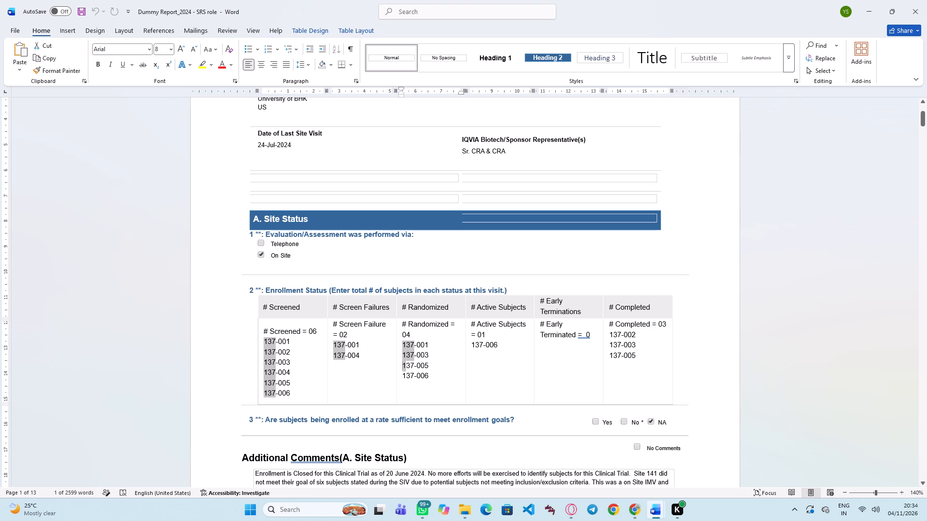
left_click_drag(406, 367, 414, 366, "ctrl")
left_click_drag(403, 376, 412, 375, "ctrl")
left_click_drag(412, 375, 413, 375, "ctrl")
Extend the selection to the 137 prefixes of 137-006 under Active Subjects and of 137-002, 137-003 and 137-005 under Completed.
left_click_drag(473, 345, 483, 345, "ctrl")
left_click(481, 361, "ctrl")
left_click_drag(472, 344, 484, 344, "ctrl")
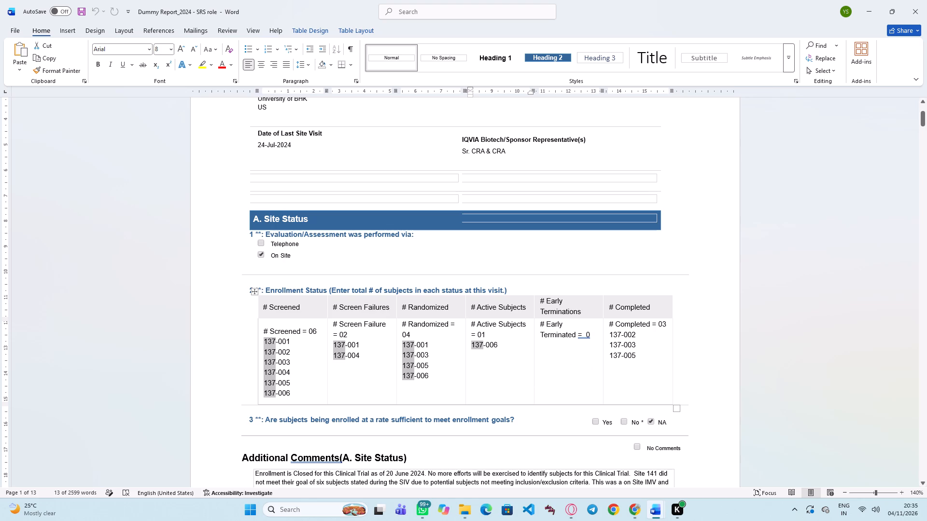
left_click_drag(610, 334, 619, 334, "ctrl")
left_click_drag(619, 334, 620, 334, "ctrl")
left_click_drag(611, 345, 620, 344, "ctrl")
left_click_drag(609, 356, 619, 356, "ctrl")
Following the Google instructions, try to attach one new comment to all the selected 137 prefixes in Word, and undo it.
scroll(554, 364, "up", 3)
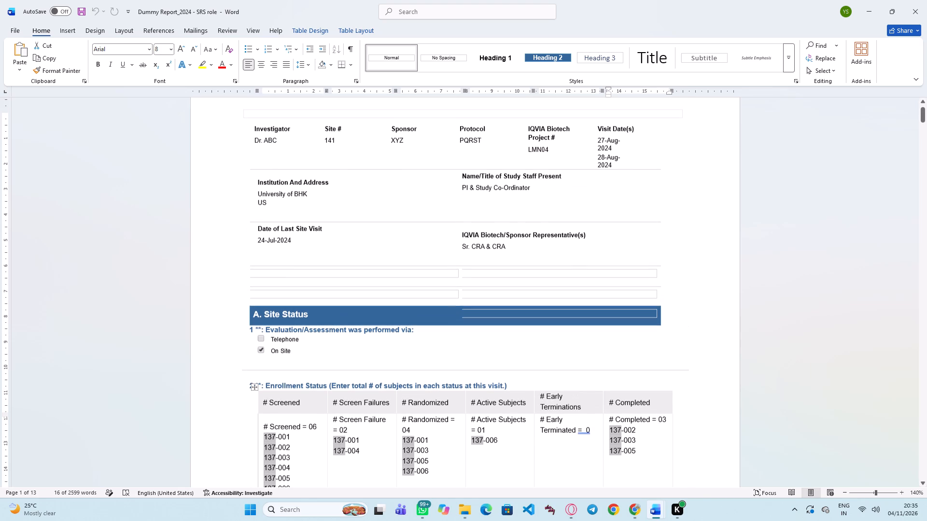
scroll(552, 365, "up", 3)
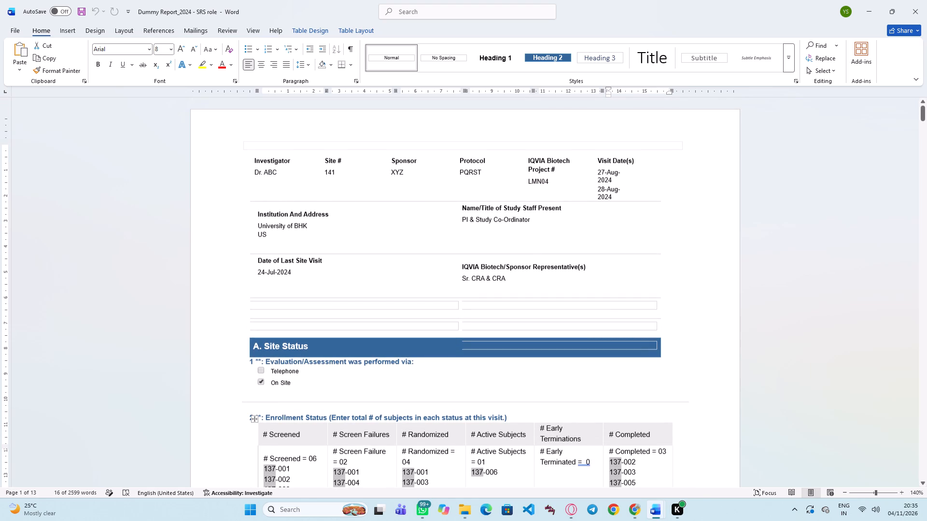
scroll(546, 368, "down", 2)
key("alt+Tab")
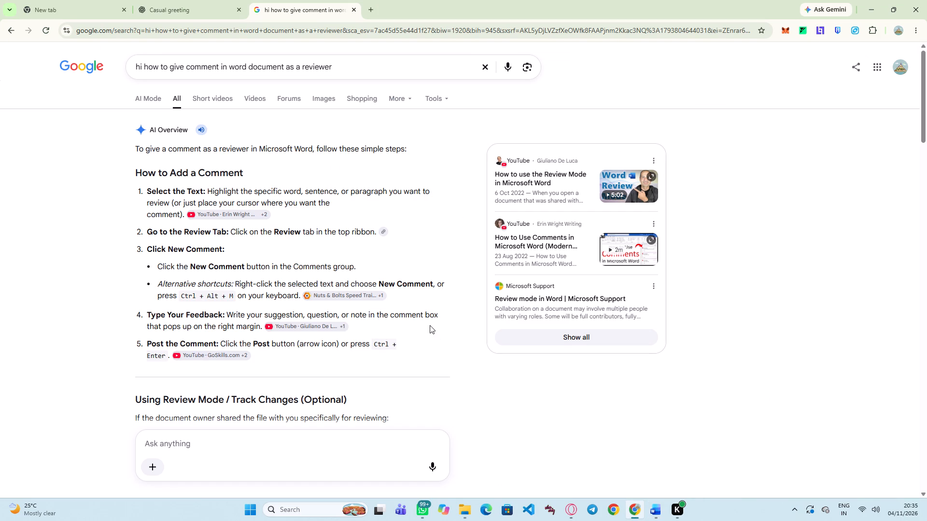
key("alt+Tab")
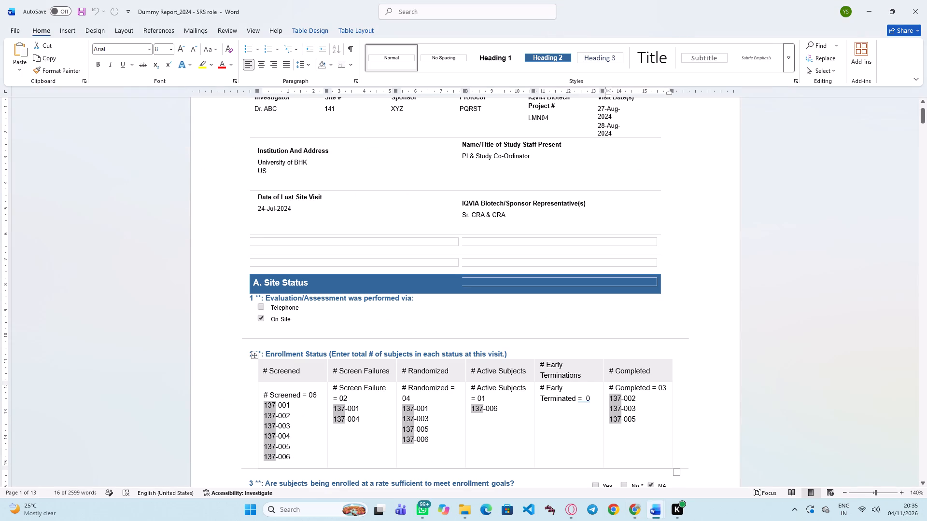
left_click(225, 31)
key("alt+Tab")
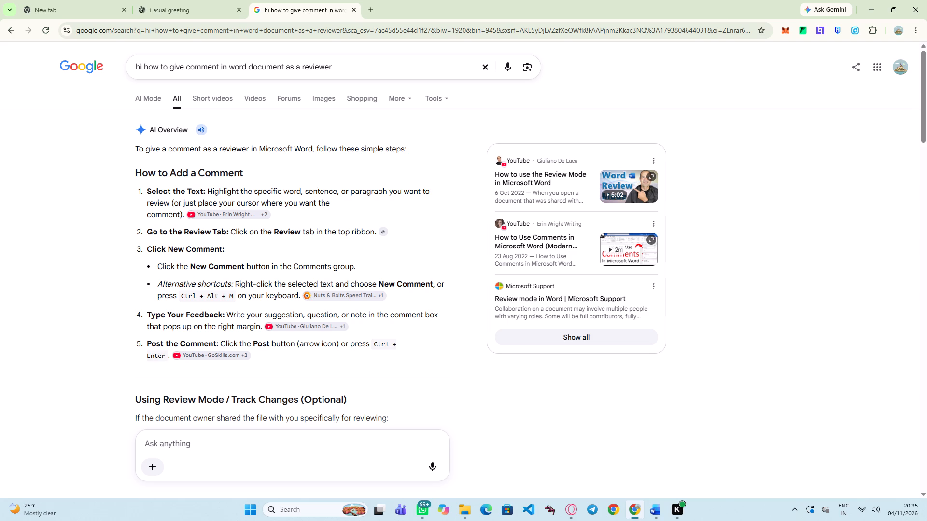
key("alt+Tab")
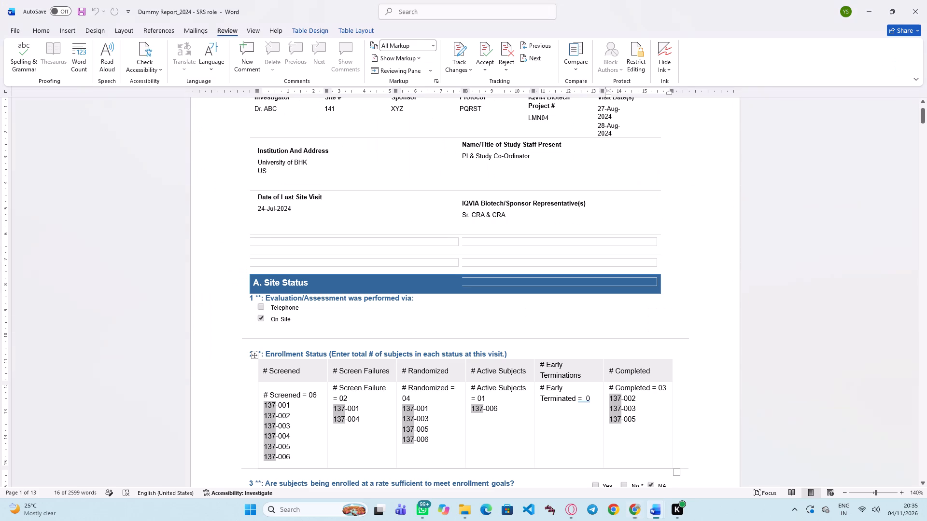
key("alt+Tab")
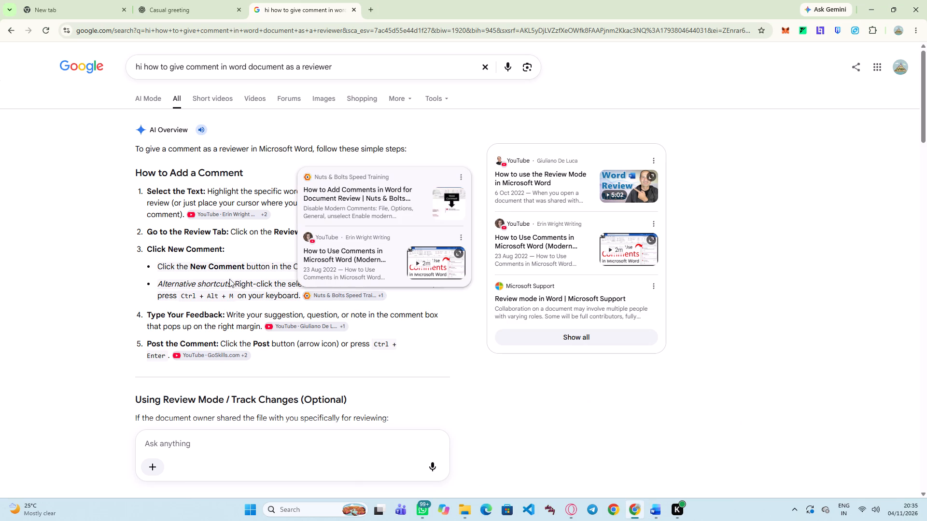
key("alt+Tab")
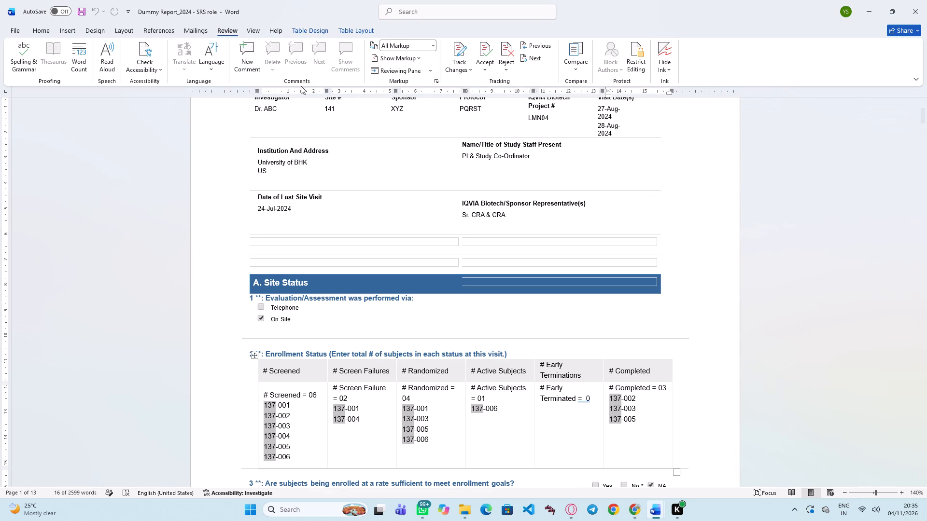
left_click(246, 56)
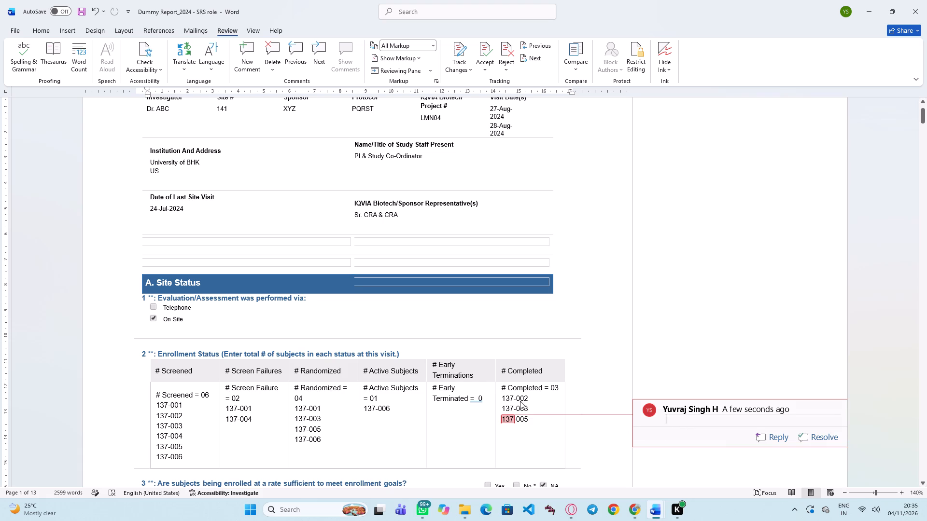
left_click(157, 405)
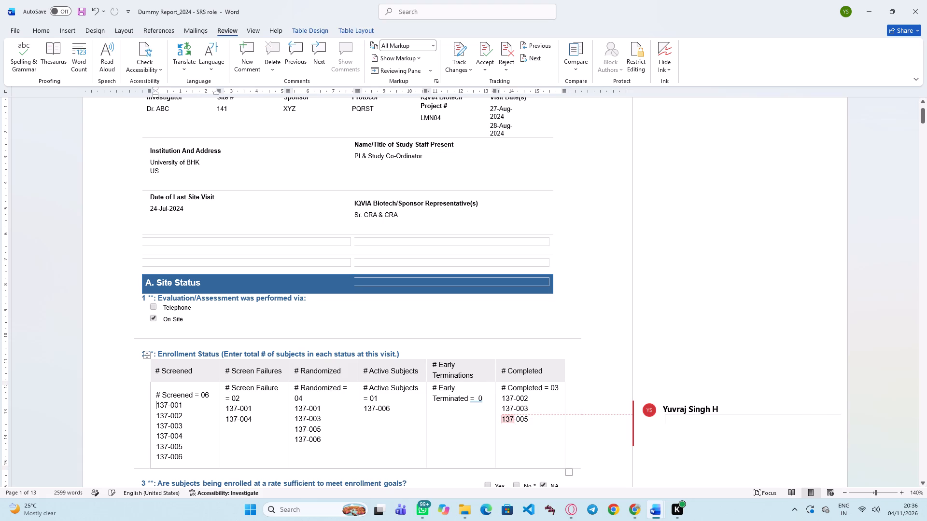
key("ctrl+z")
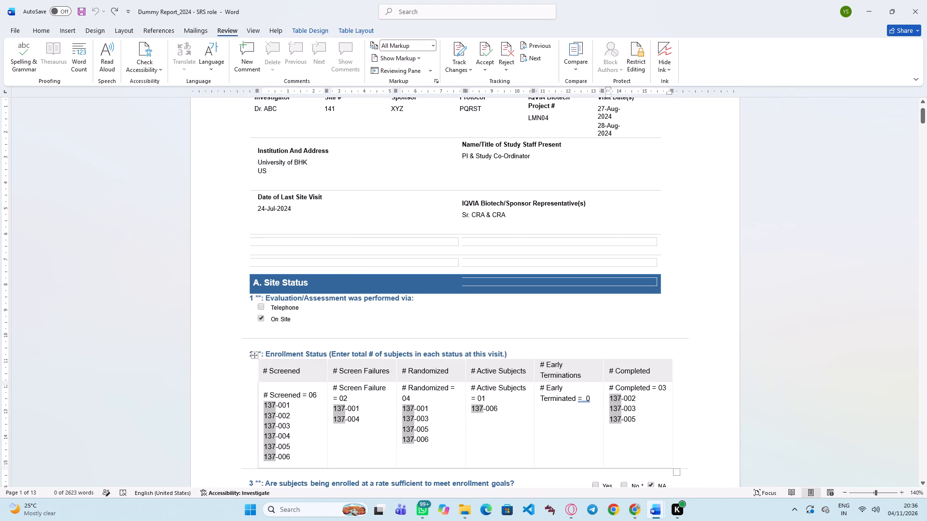
Insert a new comment on only the 137 prefix of 137-001 in the Screened column.
left_click(458, 443)
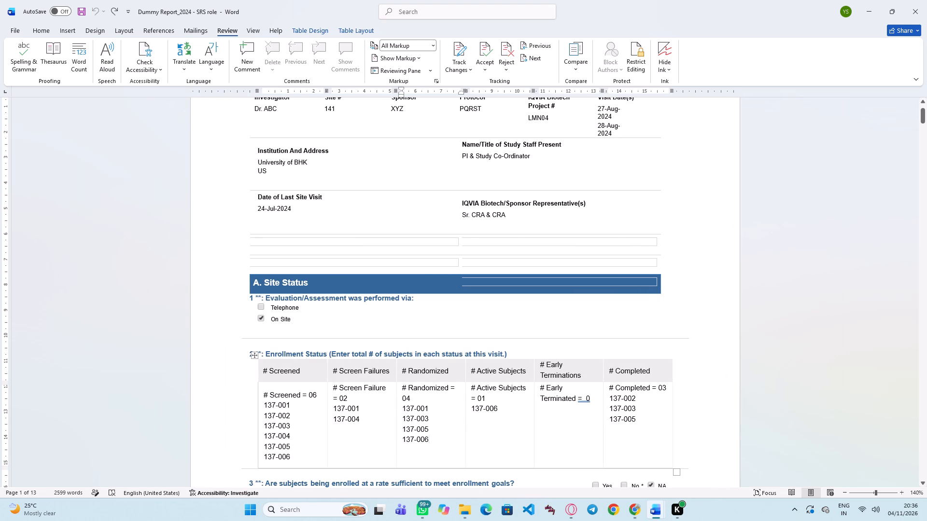
left_click_drag(265, 405, 274, 406)
left_click(252, 52)
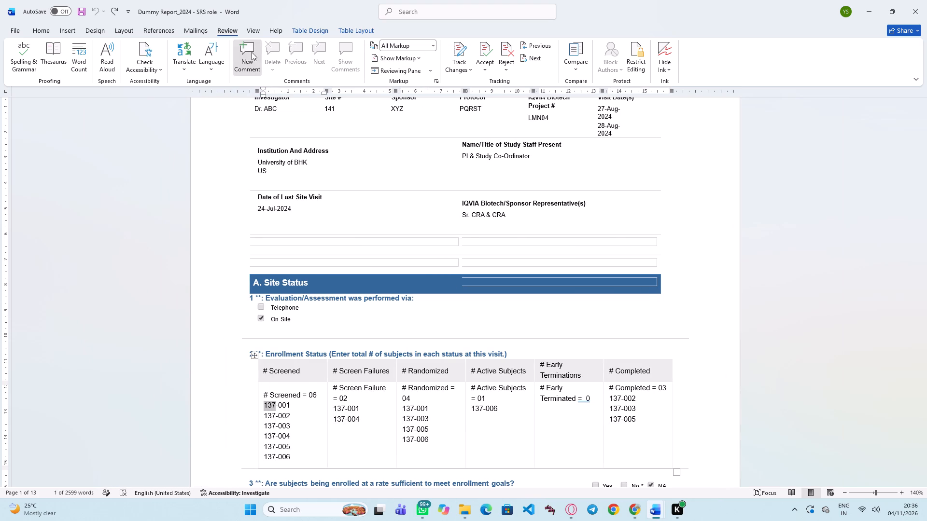
key("alt+Tab")
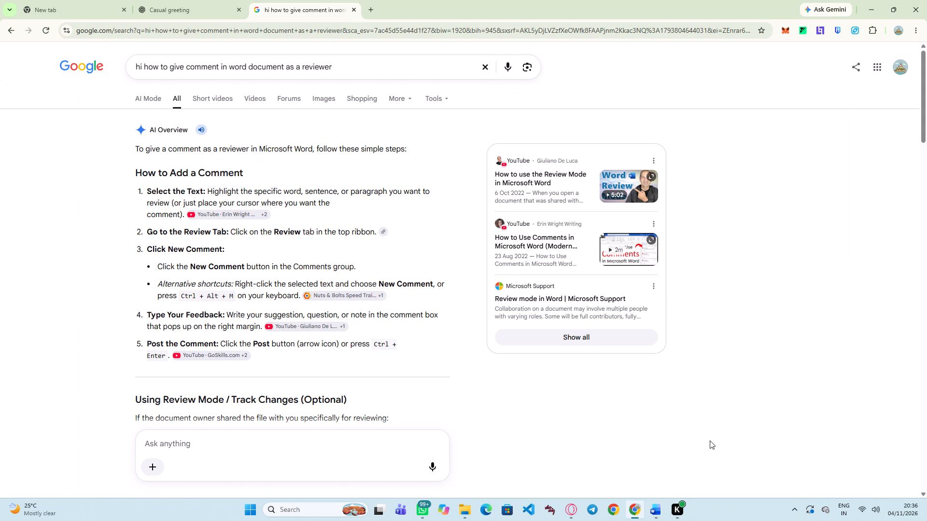
key("alt+Tab")
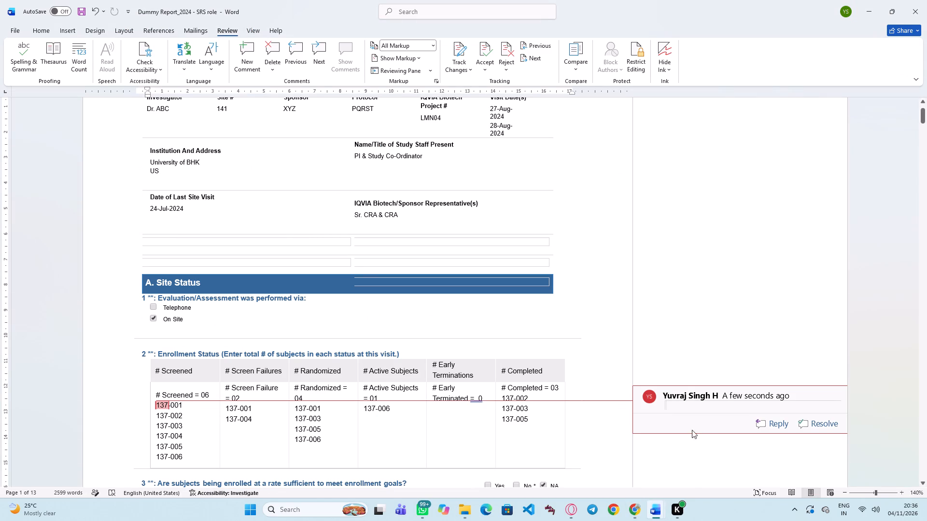
Begin the comment on the 137 prefix of 137-001 with the text "Participants number were".
scroll(426, 358, "up", 4)
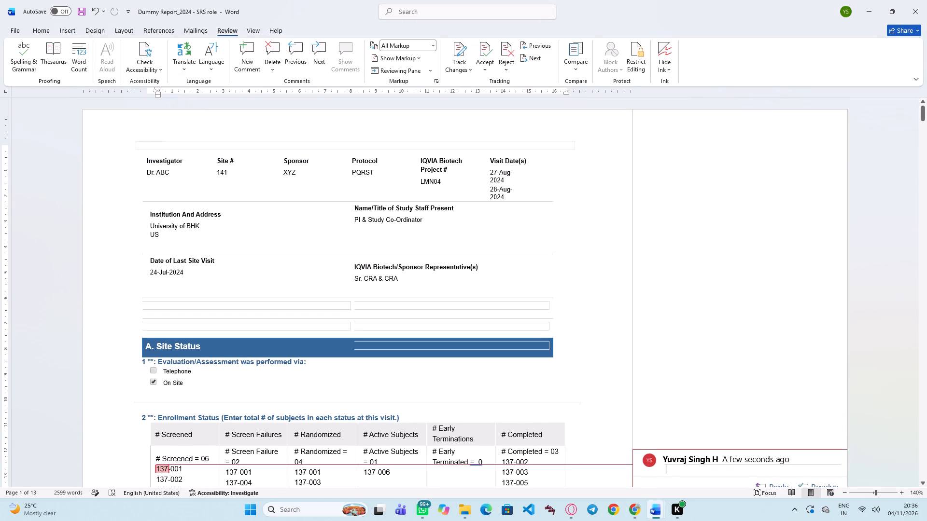
scroll(423, 363, "down", 4)
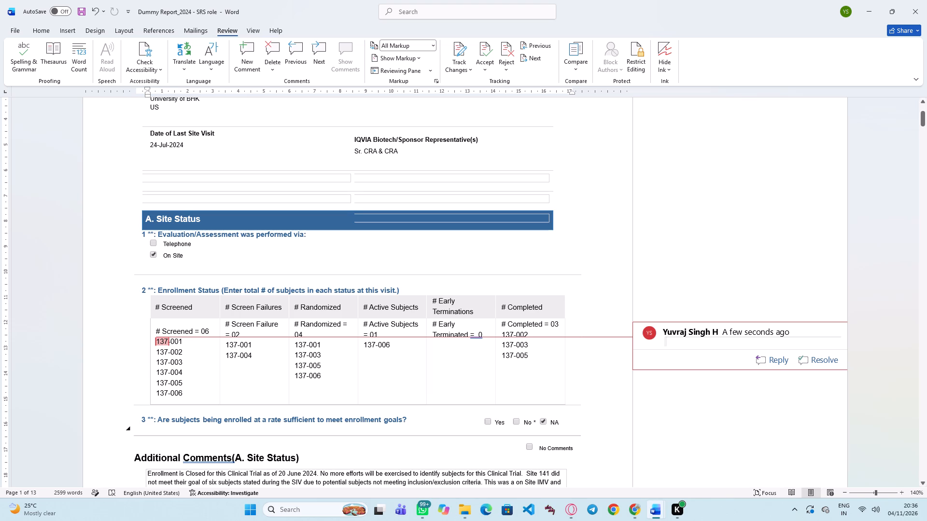
type("Par")
type("ticipants")
key("space")
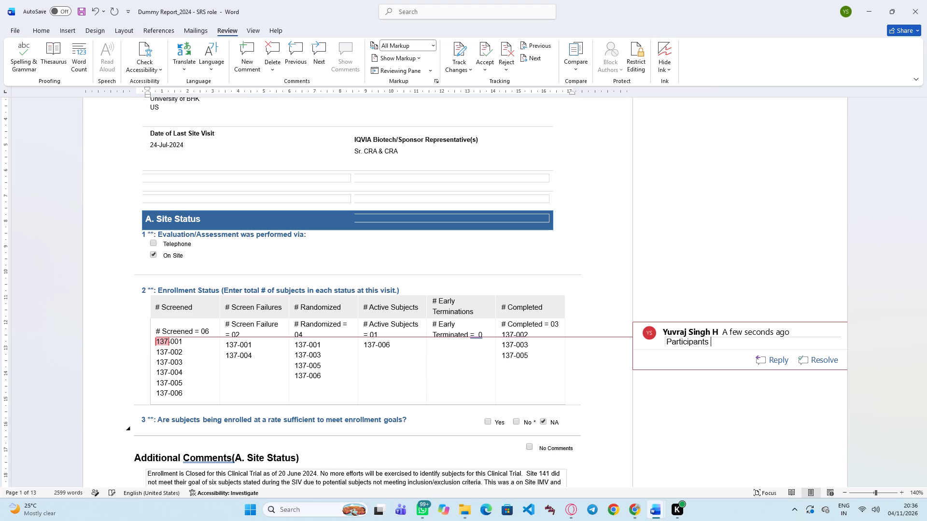
type("num")
type("ber")
key("space")
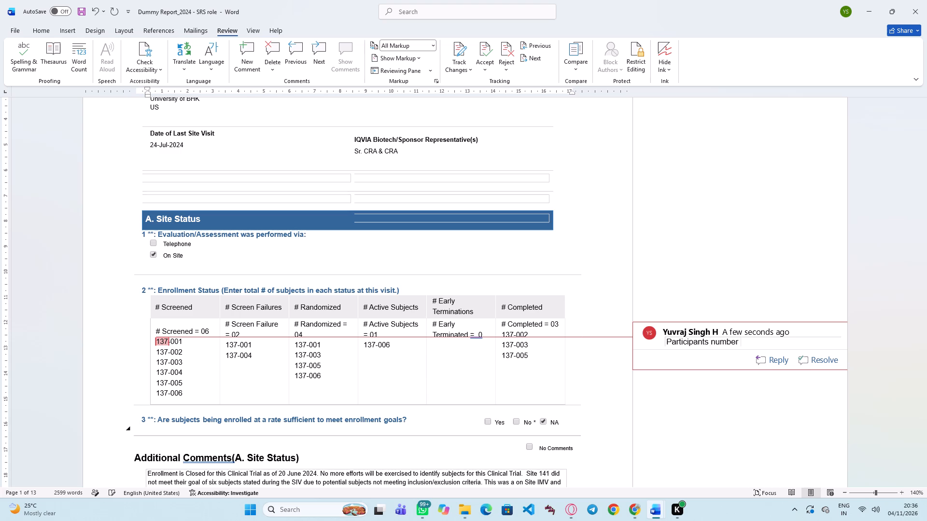
type("were")
key("space")
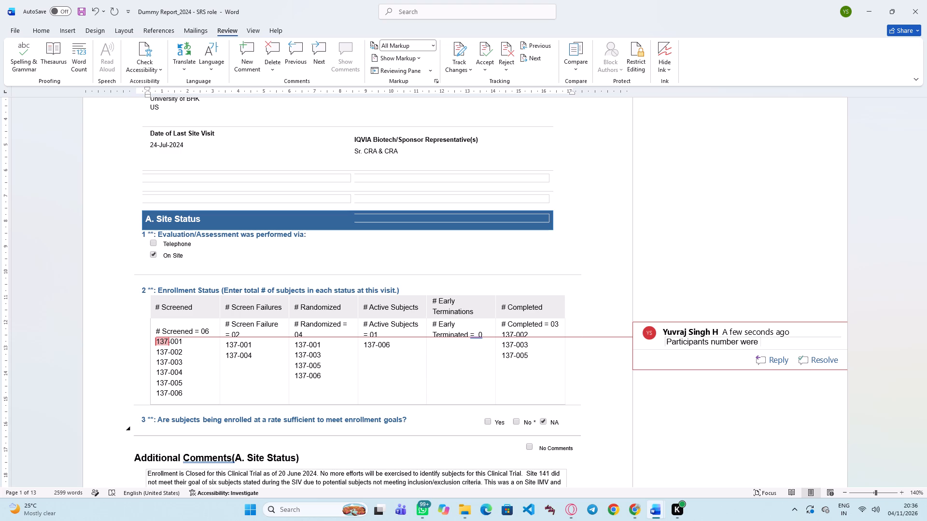
Continue the comment text with "given as 137-XXX", checking the site header details against the enrollment table.
scroll(580, 404, "up", 4)
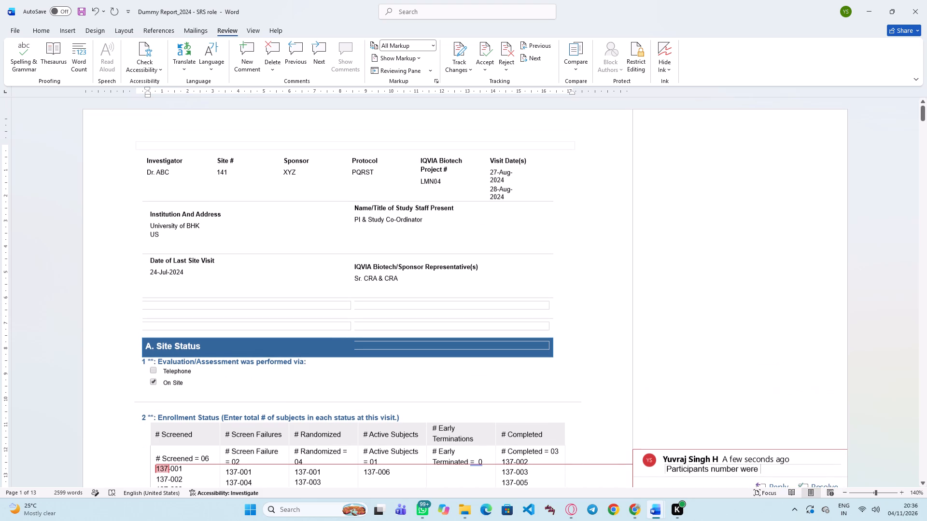
scroll(573, 401, "down", 2)
scroll(573, 402, "up", 1)
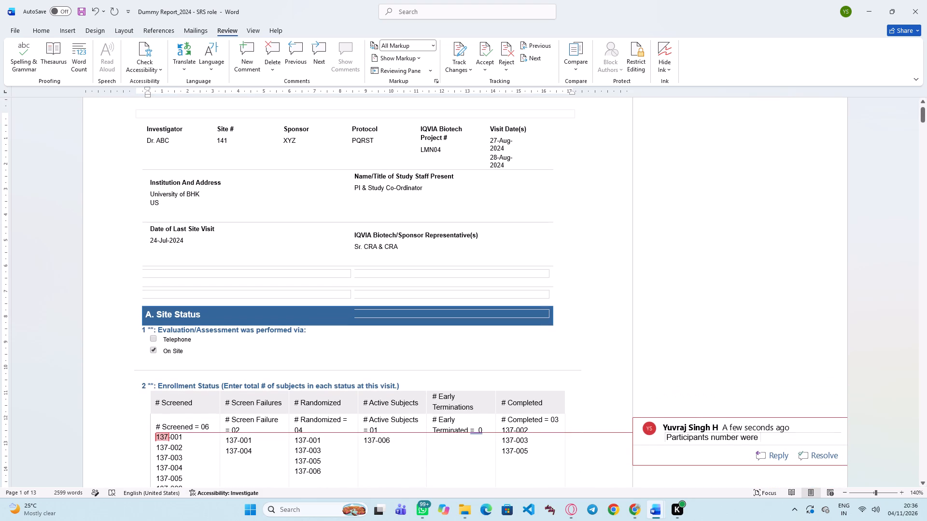
key("g")
key("i")
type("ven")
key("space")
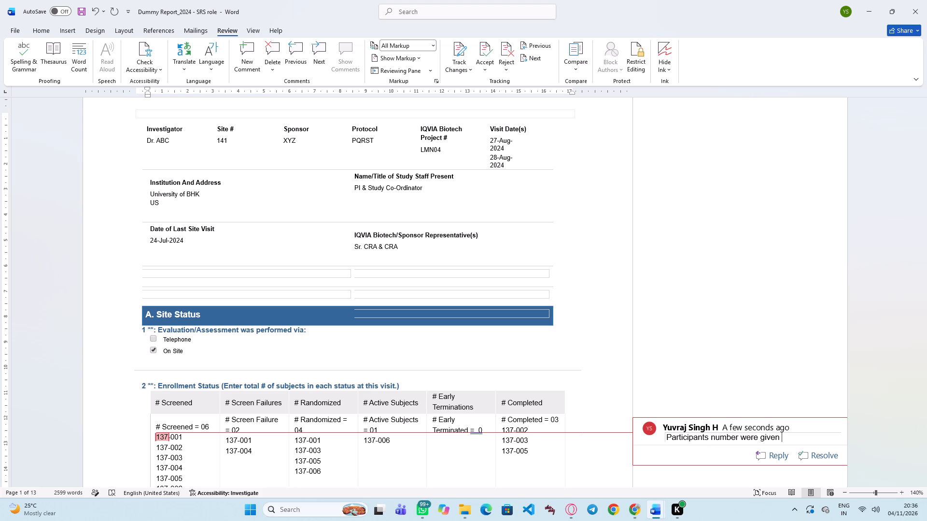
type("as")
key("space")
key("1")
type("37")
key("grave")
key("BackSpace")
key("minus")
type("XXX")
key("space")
Append the word "werehas" after 137-XXX in the comment.
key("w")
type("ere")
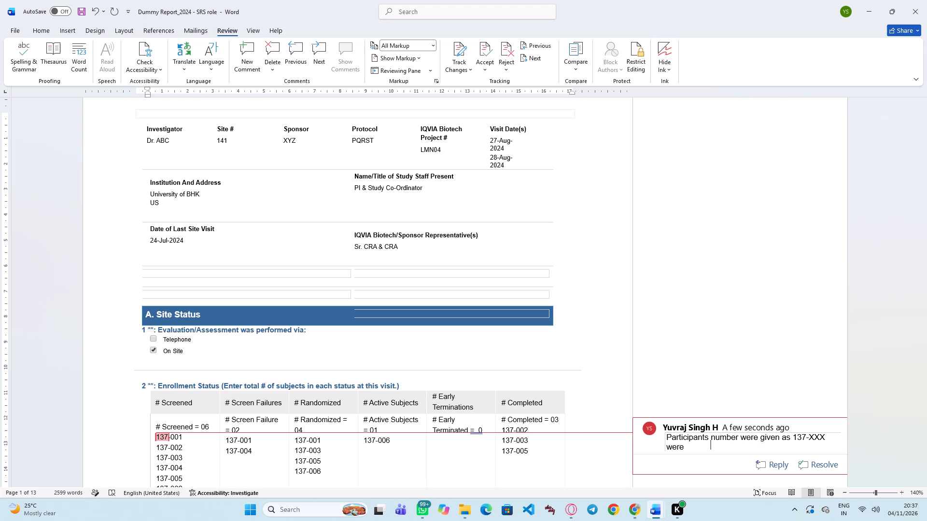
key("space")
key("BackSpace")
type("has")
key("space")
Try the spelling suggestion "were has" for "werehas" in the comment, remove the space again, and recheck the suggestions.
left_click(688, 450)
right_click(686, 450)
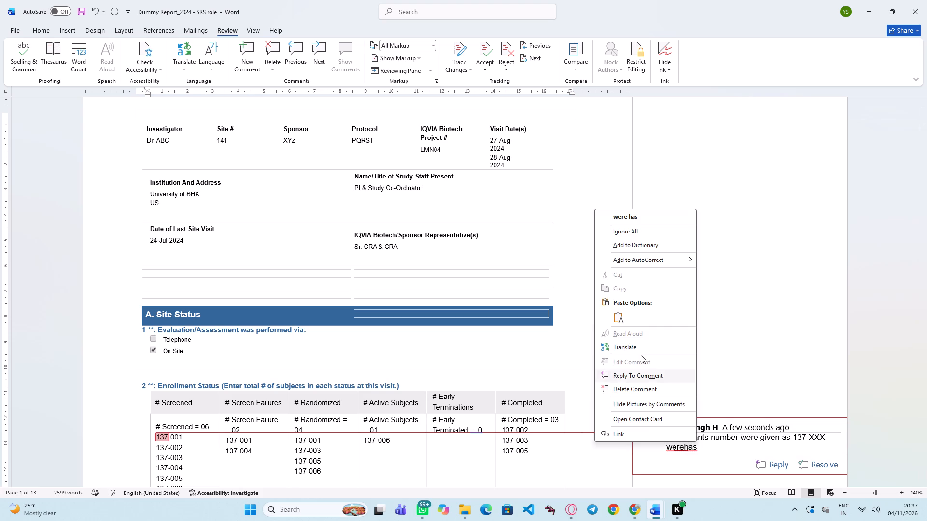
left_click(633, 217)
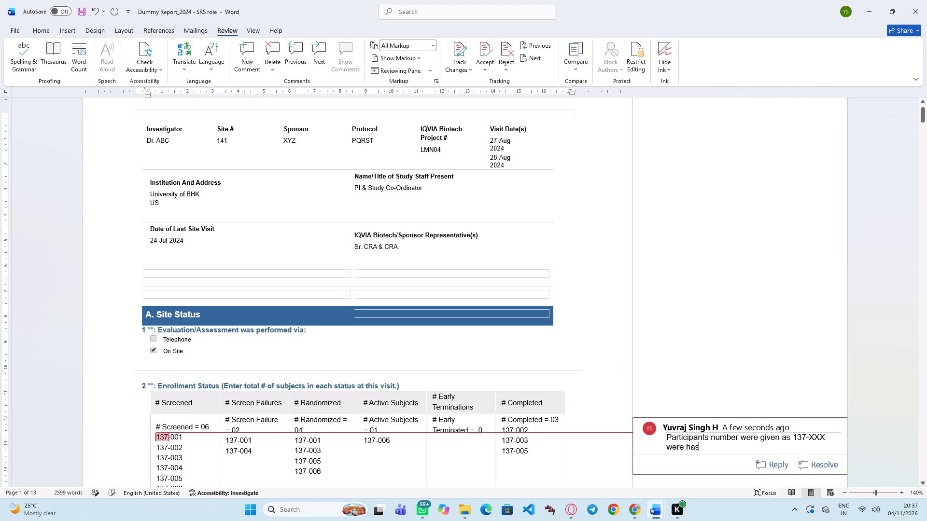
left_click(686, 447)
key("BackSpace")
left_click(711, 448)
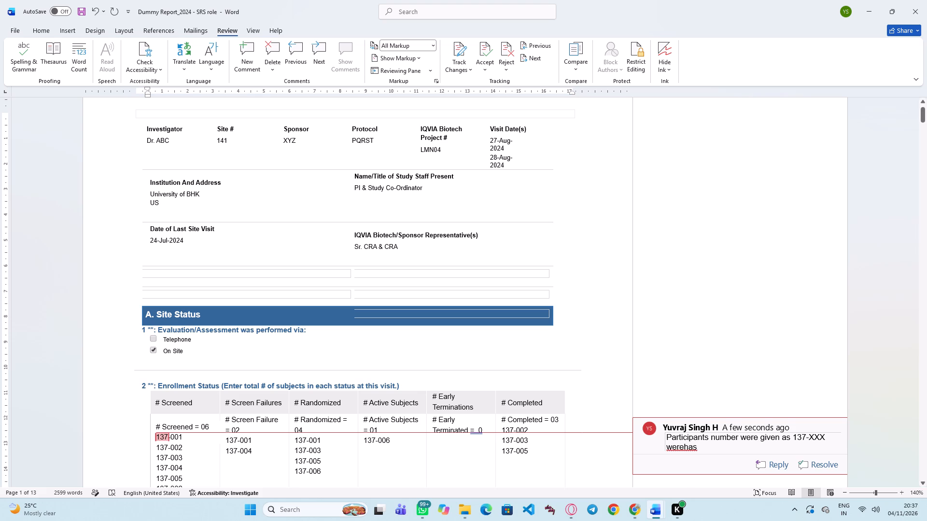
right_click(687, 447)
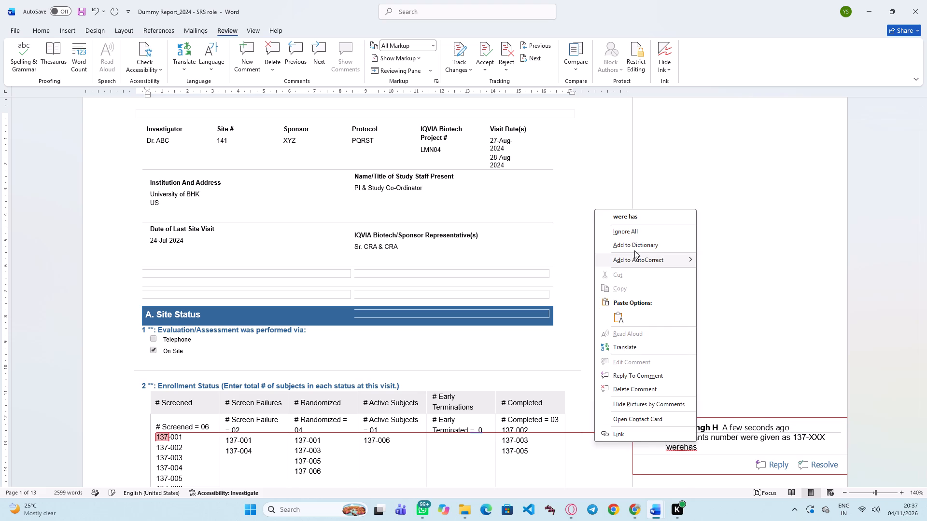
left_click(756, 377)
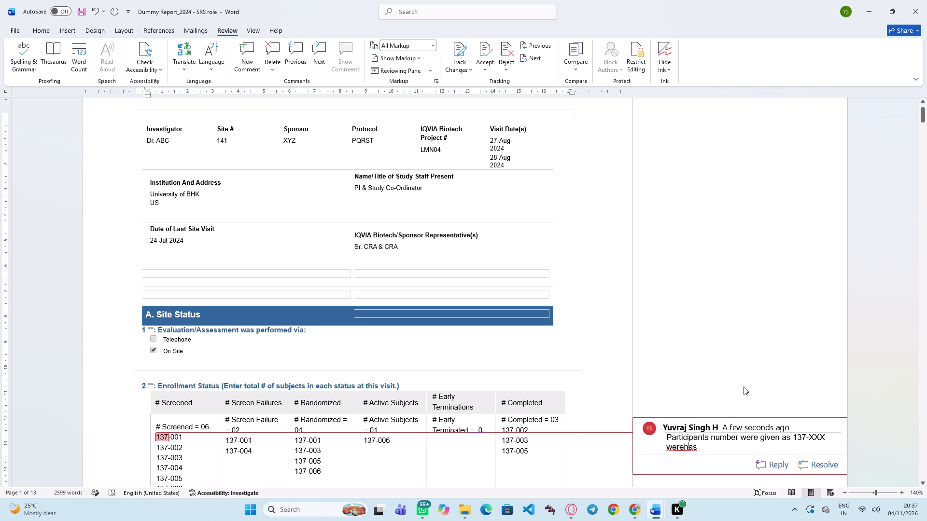
Switch to Chrome and search Google in a new tab for "wheareas", opening the corrected results for "whereas" to check its spelling.
left_click(631, 510)
left_click_drag(343, 65, 330, 63)
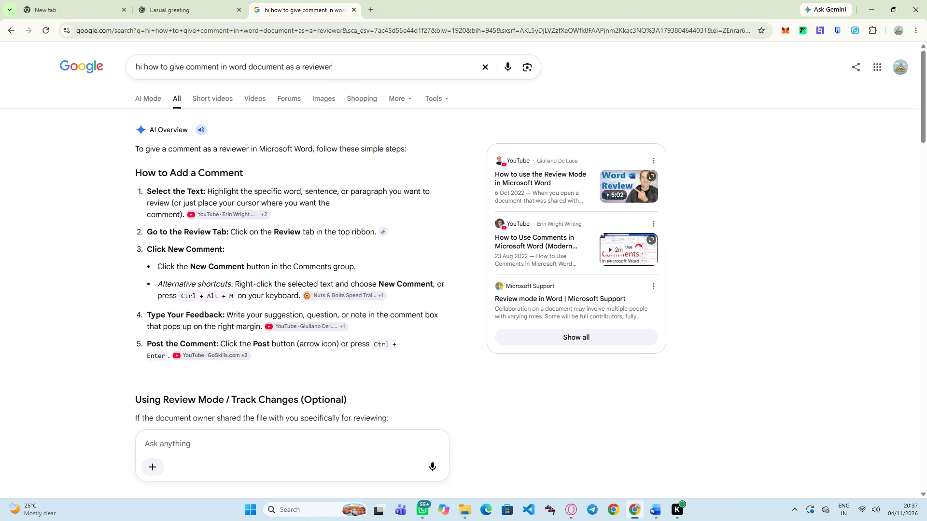
left_click_drag(330, 63, 53, 42)
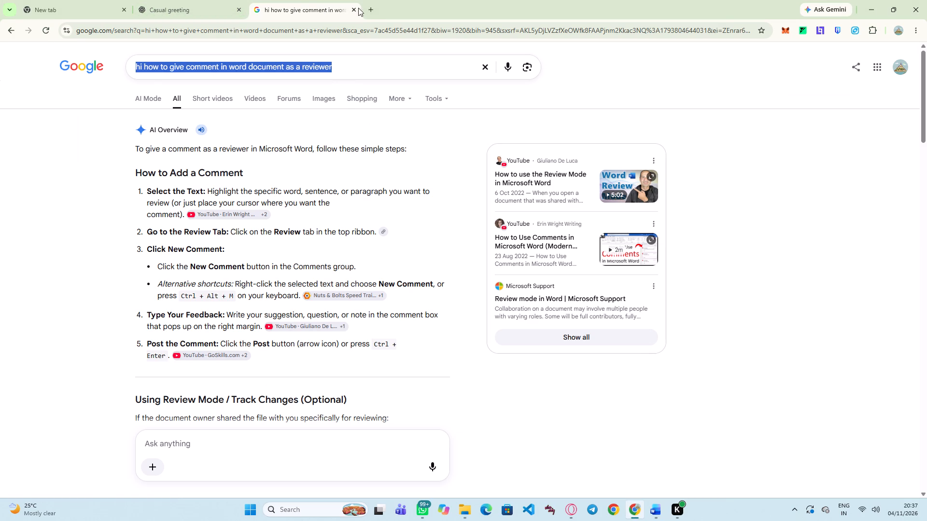
left_click(370, 9)
left_click(349, 33)
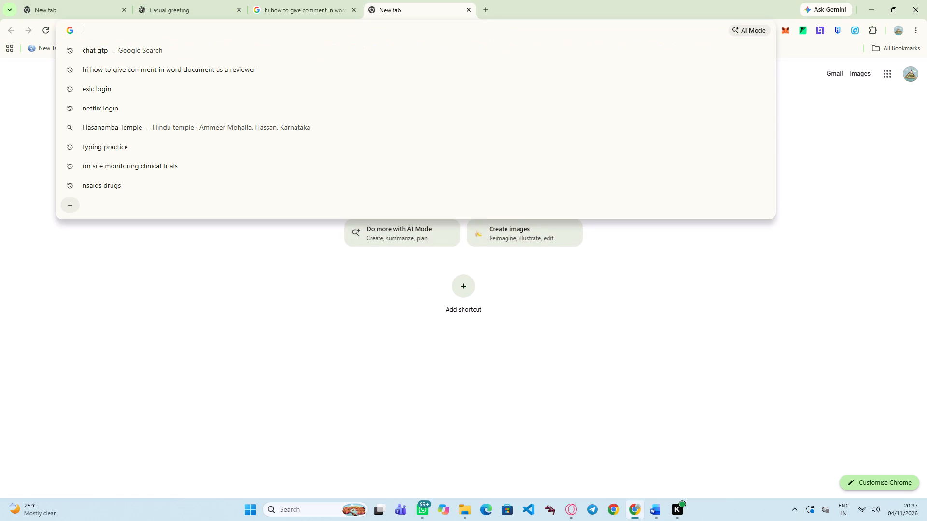
type("wheareas")
key("Return")
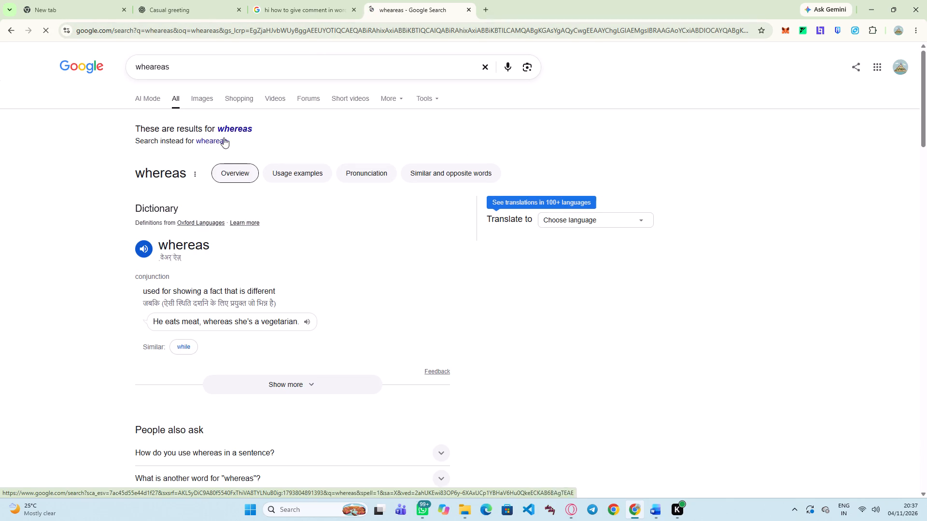
left_click(216, 141)
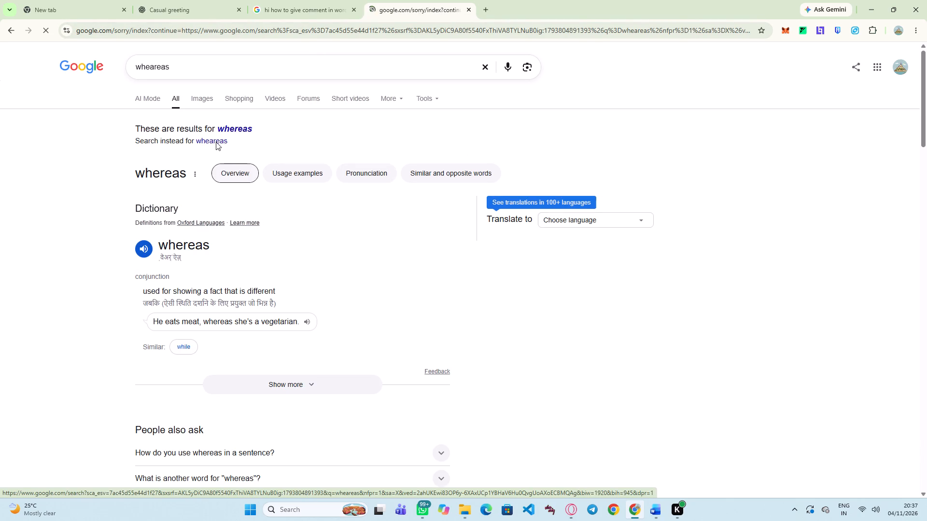
left_click(5, 29)
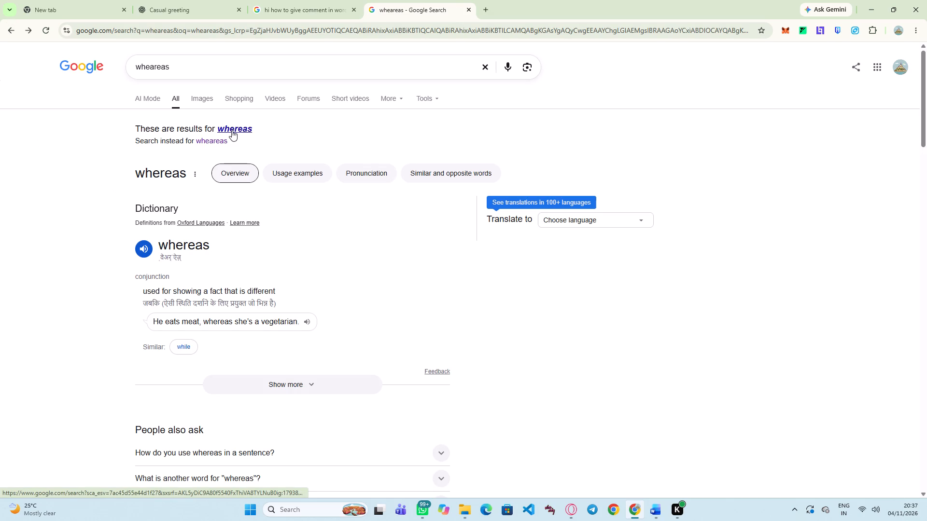
left_click(231, 130)
key("alt+Tab")
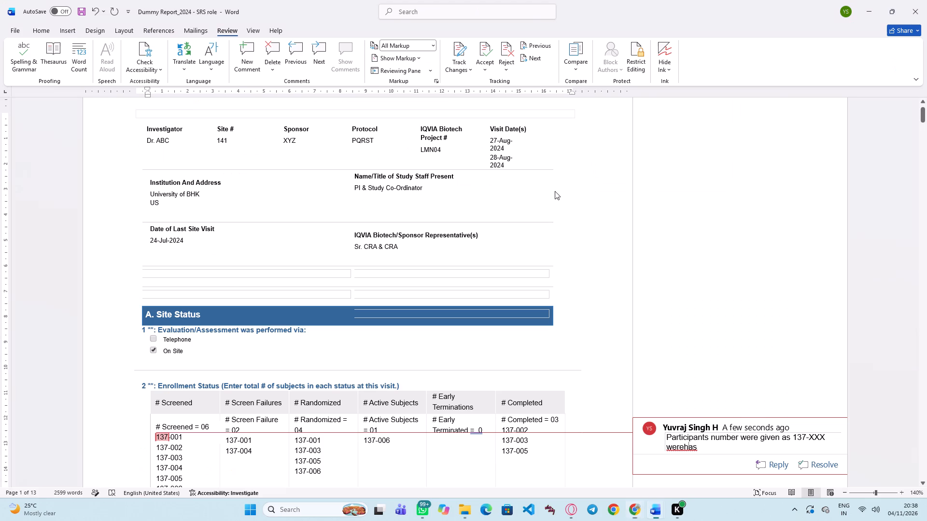
key("alt+Tab")
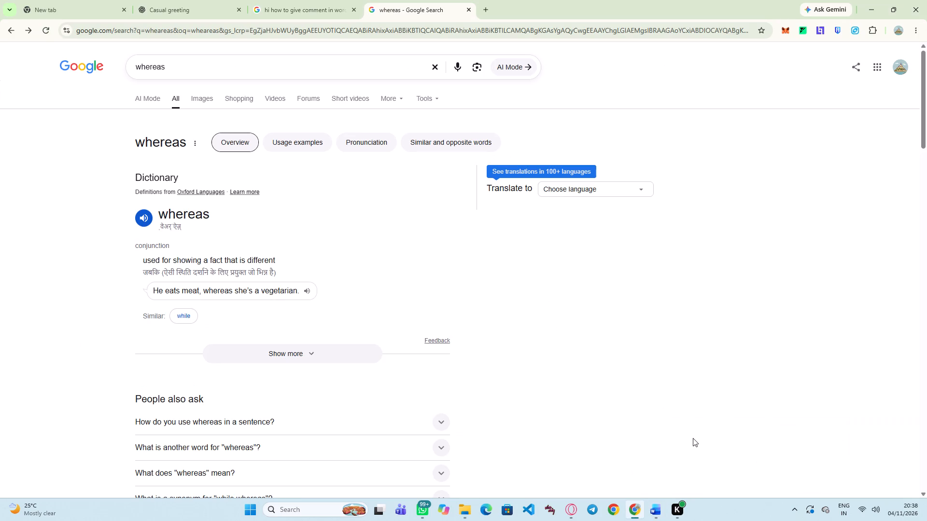
Switch back to Word and correct "werehas" to "whereas" in the comment, rechecking the spelling in Chrome.
key("alt+Tab")
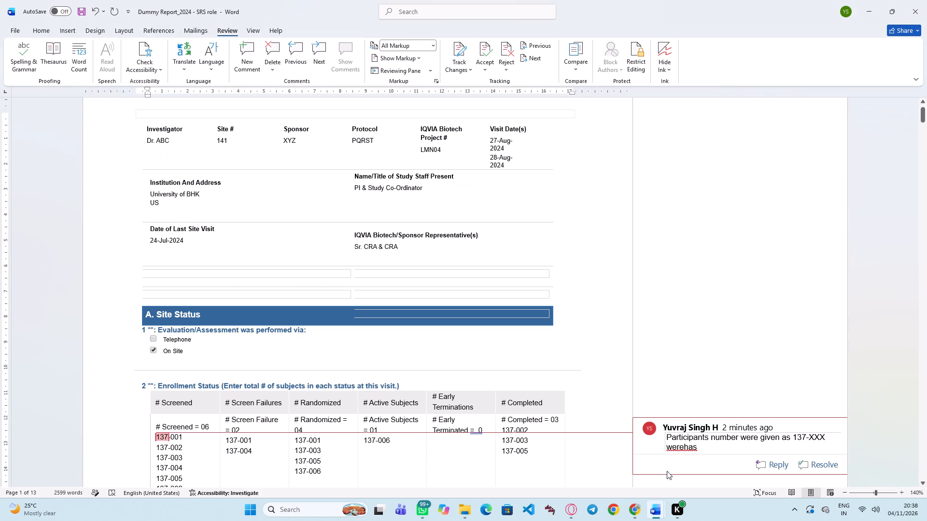
left_click(673, 448)
key("h")
key("alt+Tab")
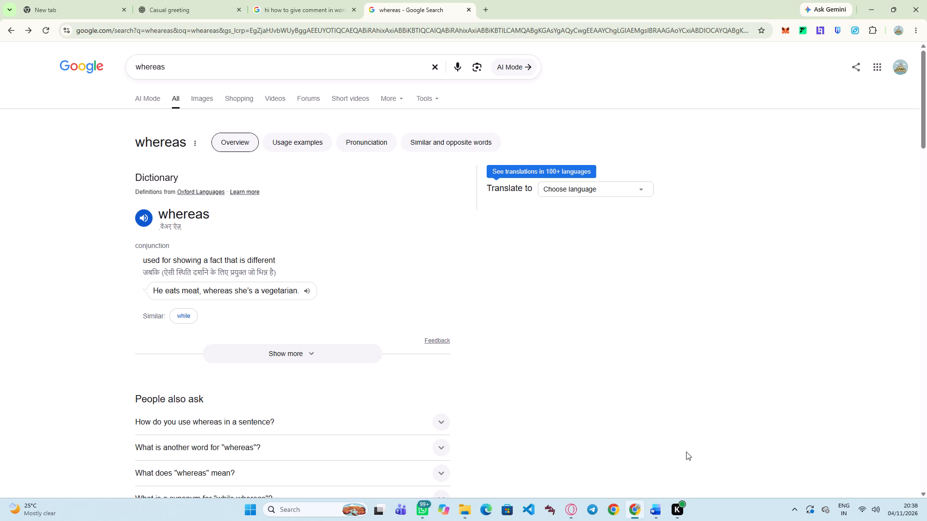
key("alt+Tab")
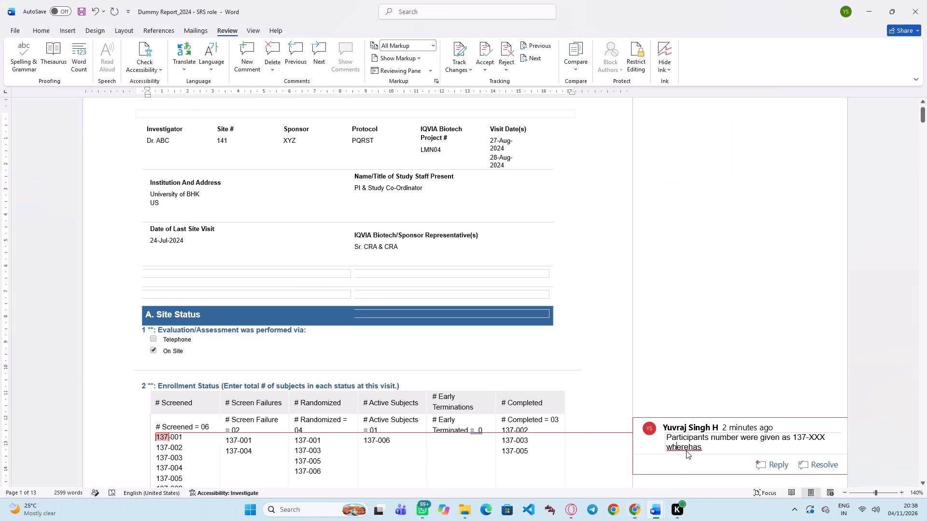
left_click(691, 446)
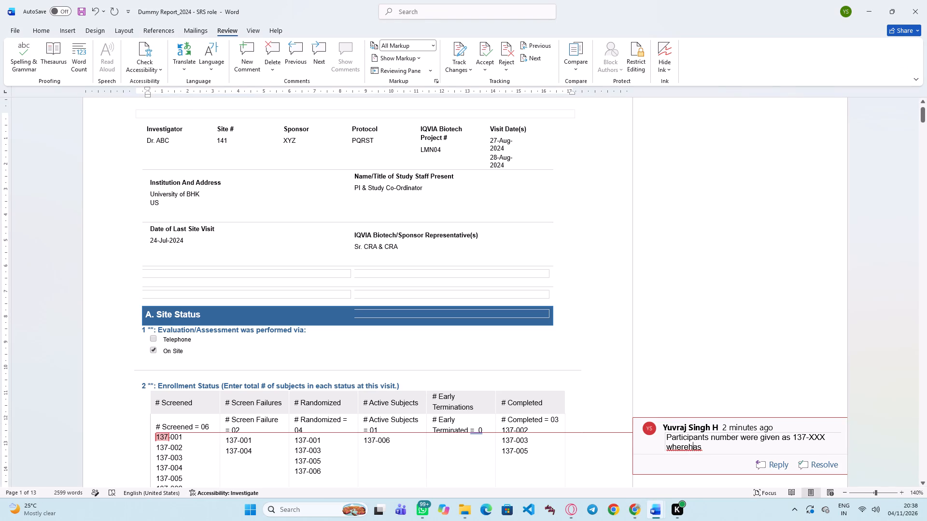
key("BackSpace")
left_click(702, 449)
Compare the site header details with the enrollment table and add "137" after "whereas" in the comment.
scroll(532, 427, "down", 3)
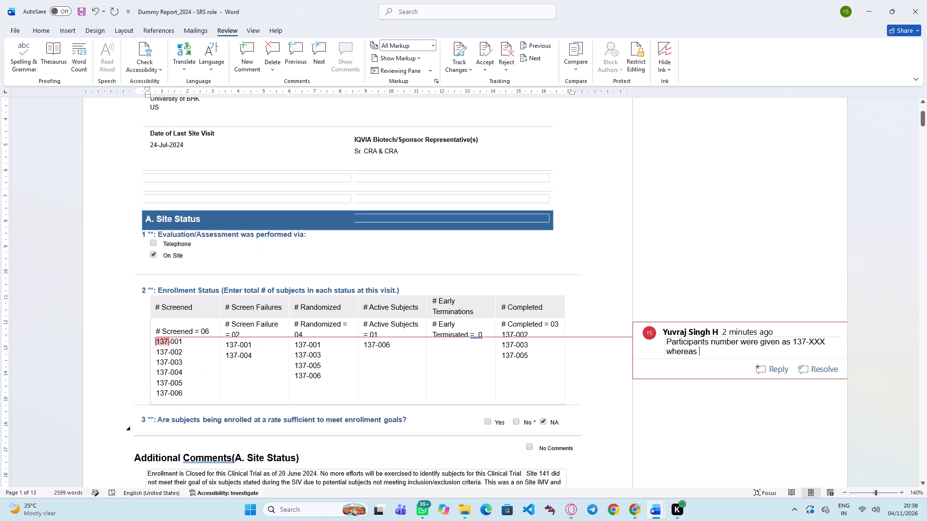
scroll(532, 427, "up", 3)
scroll(532, 427, "down", 8)
scroll(532, 427, "up", 2)
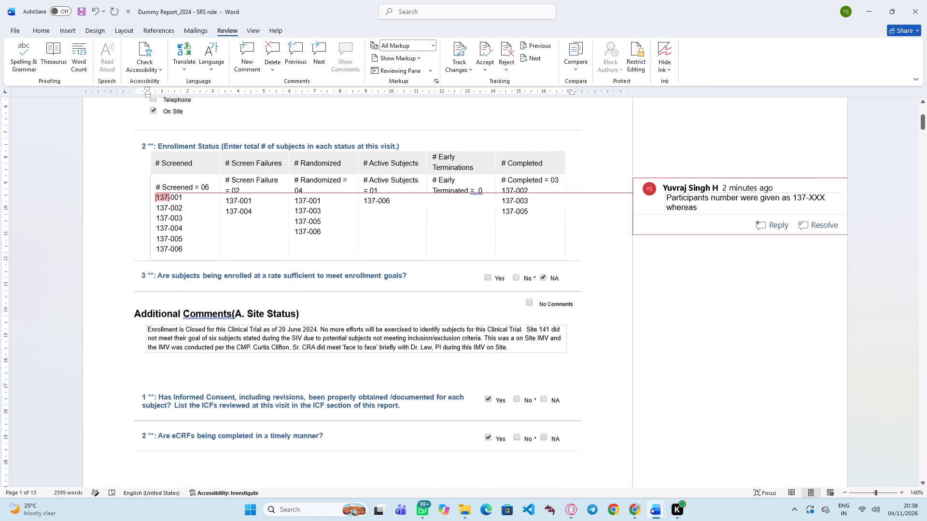
scroll(532, 427, "up", 6)
scroll(531, 427, "down", 2)
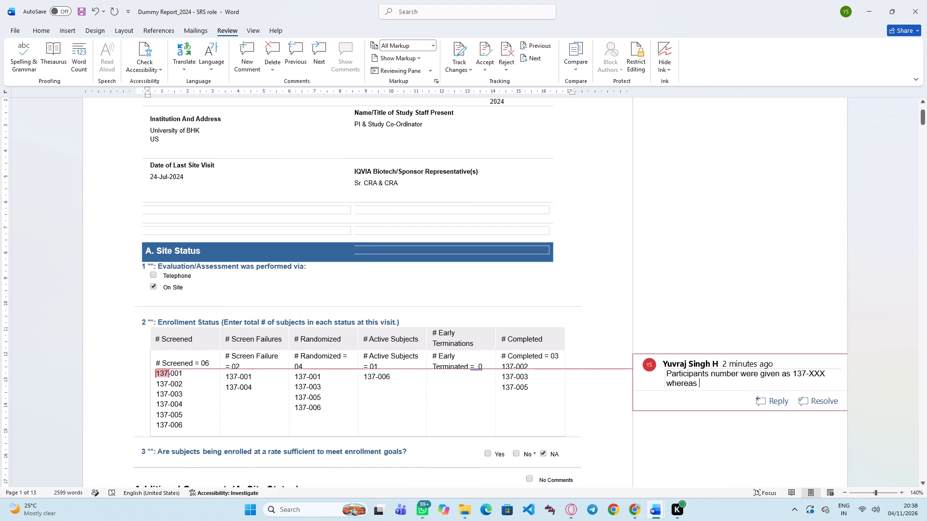
key("1")
key("5")
key("BackSpace")
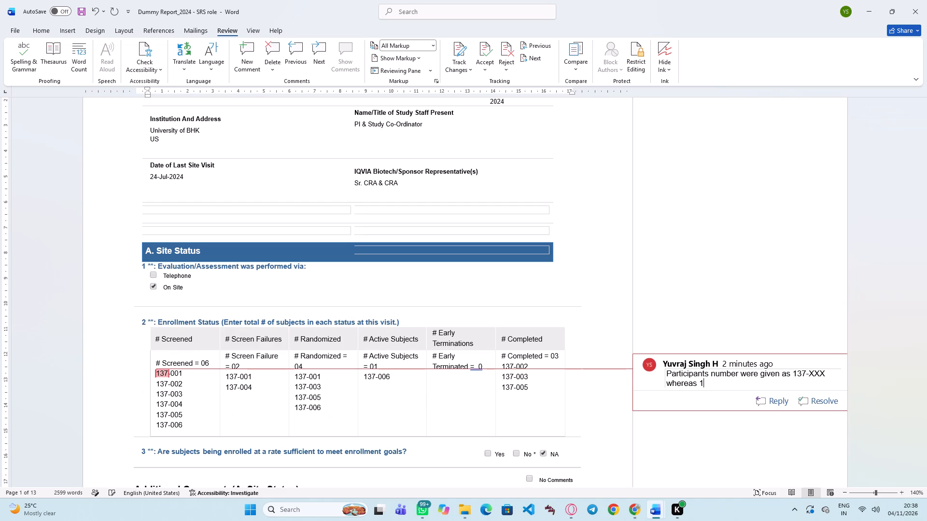
key("3")
type("7")
key("space")
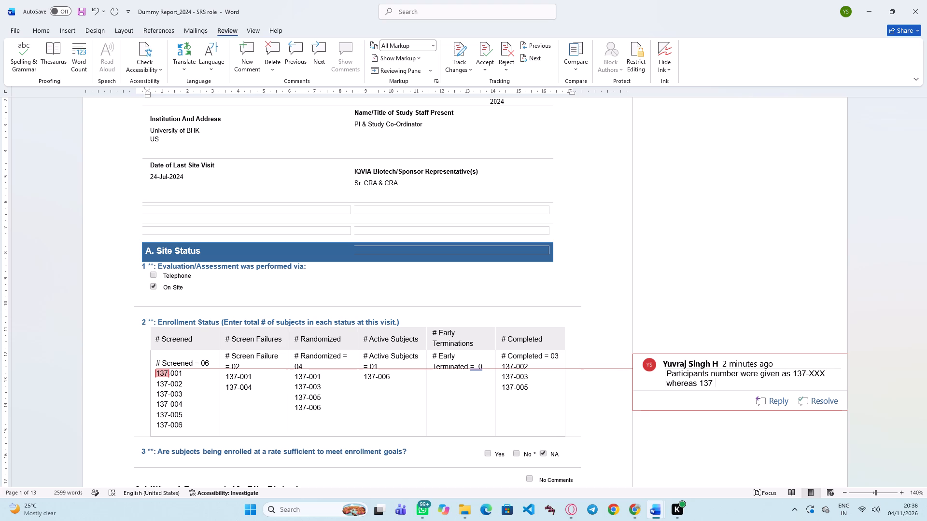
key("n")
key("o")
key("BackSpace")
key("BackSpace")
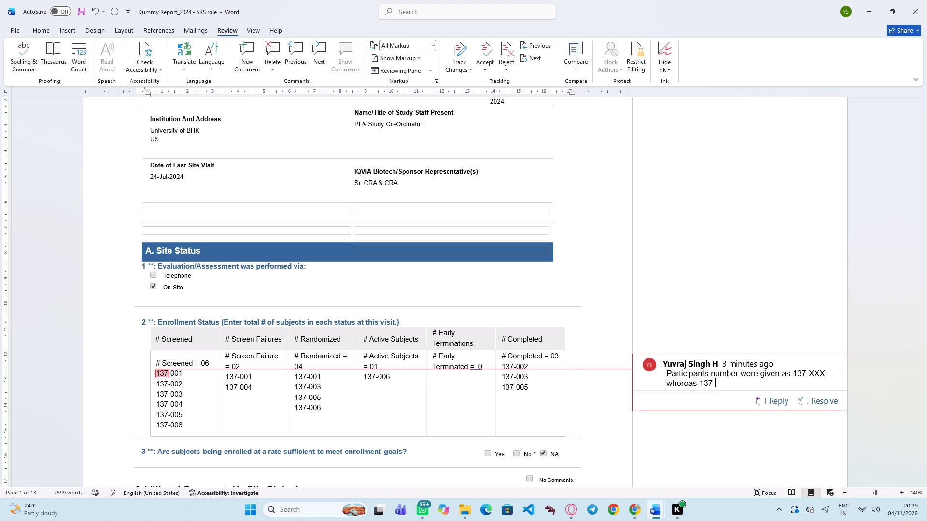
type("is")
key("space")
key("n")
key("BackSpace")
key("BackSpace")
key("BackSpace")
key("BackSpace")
Complete the comment's first sentence after "whereas 137" with "has no link with the document.".
type("ha")
type("s no link")
key("space")
type("whit")
key("space")
key("BackSpace")
key("BackSpace")
key("BackSpace")
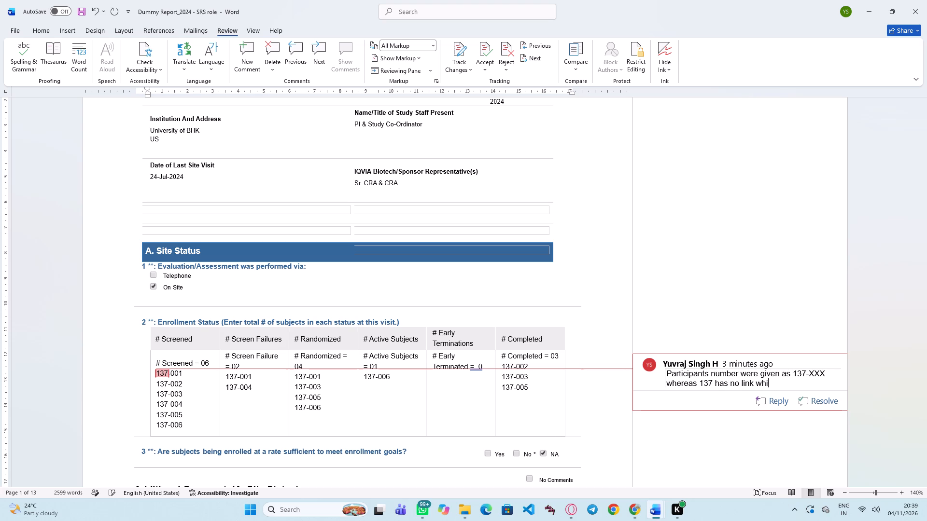
key("BackSpace")
type("ith the")
key("space")
type("documn")
key("BackSpace")
type("ent")
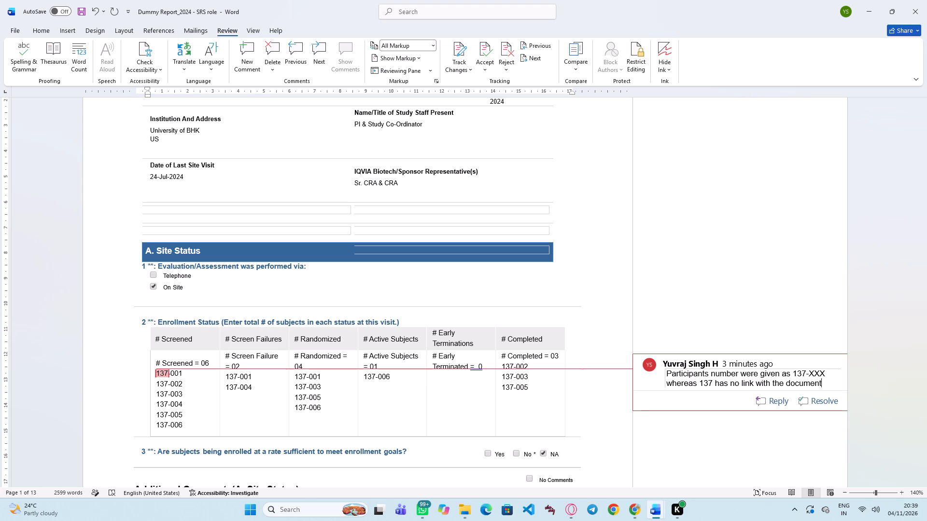
key("period")
key("space")
Recheck the site header and enrollment table, and begin a second sentence in the comment with "Number can".
scroll(498, 400, "up", 4)
scroll(495, 399, "down", 3)
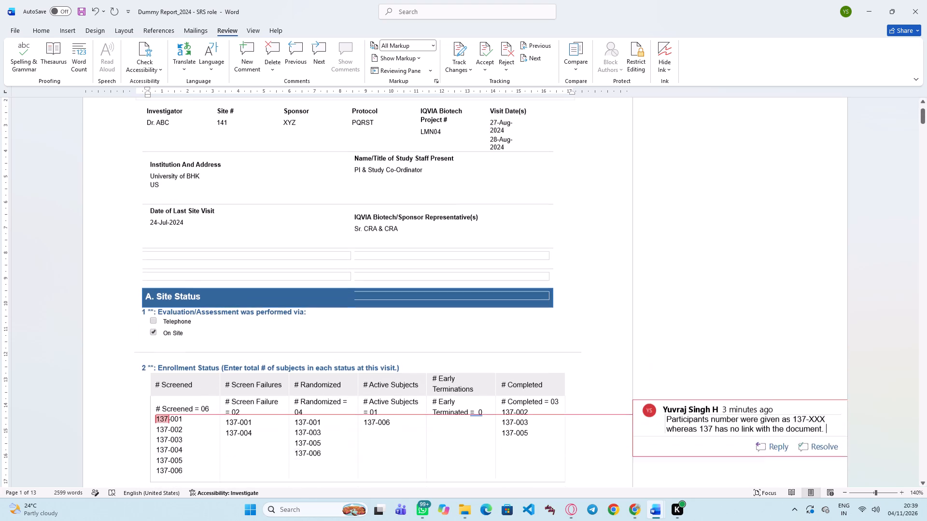
scroll(495, 399, "down", 1)
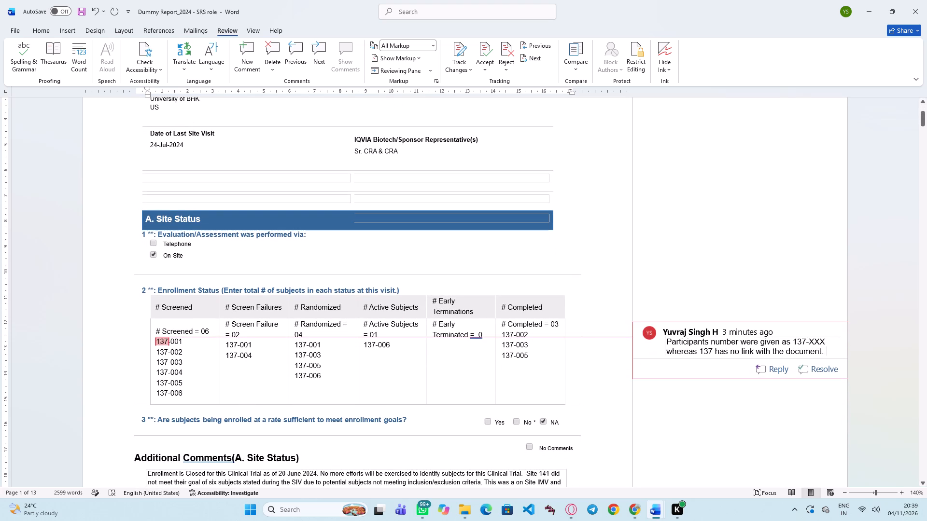
type("num")
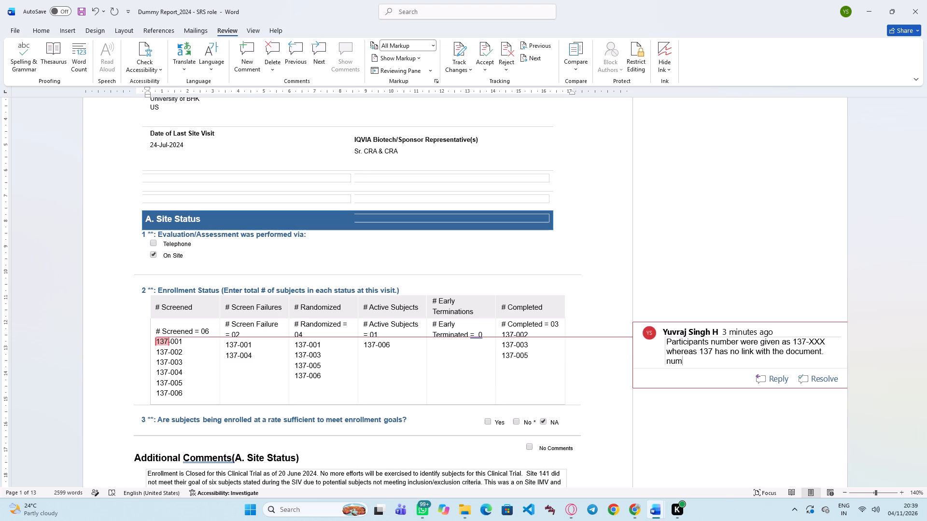
key("BackSpace")
key("BackSpace")
key("BackSpace")
type("Number")
key("space")
type("can")
key("space")
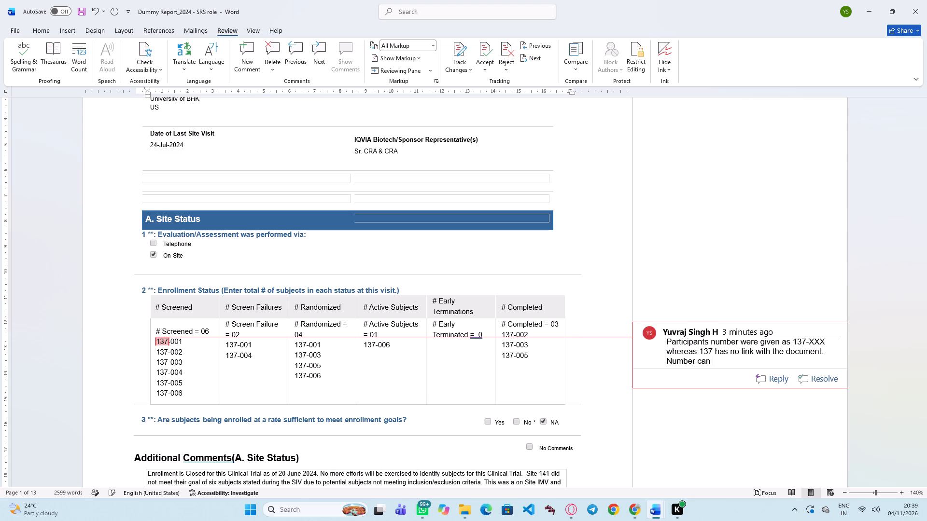
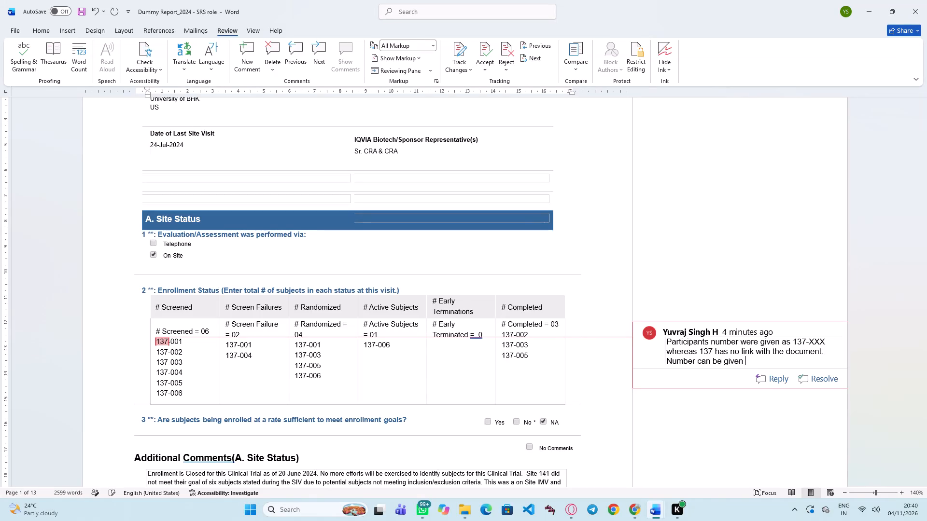
Continue the comment's second sentence with "as" after "Number can be given".
type("fro")
key("BackSpace")
key("BackSpace")
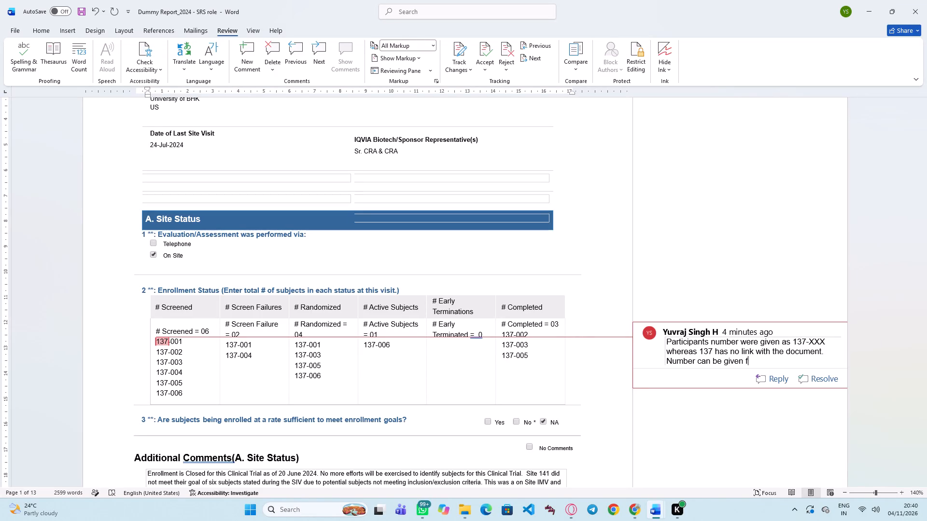
key("BackSpace")
type("as")
key("space")
Finish the comment's second sentence with the site-based number format "141-XXX." and return to the enrollment table.
scroll(433, 386, "up", 4)
scroll(433, 385, "down", 5)
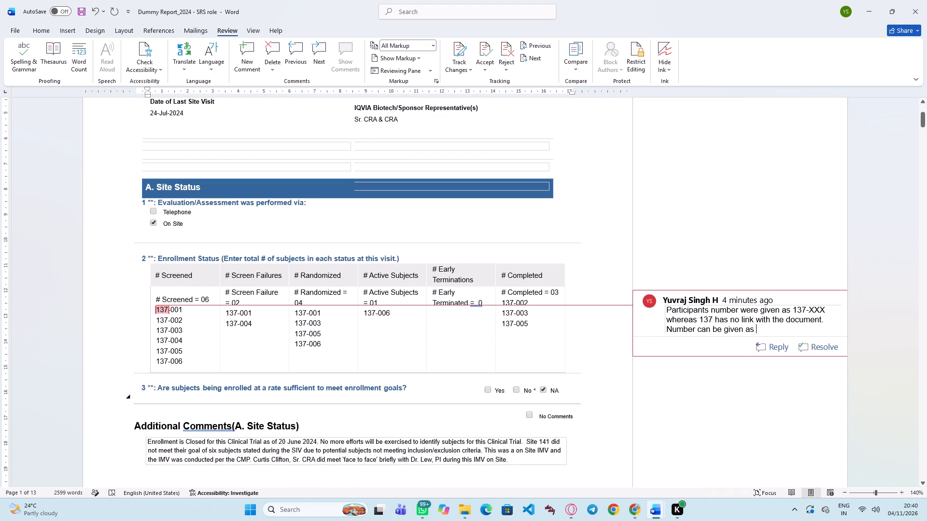
key("1")
type("41")
key("grave")
key("BackSpace")
key("equal")
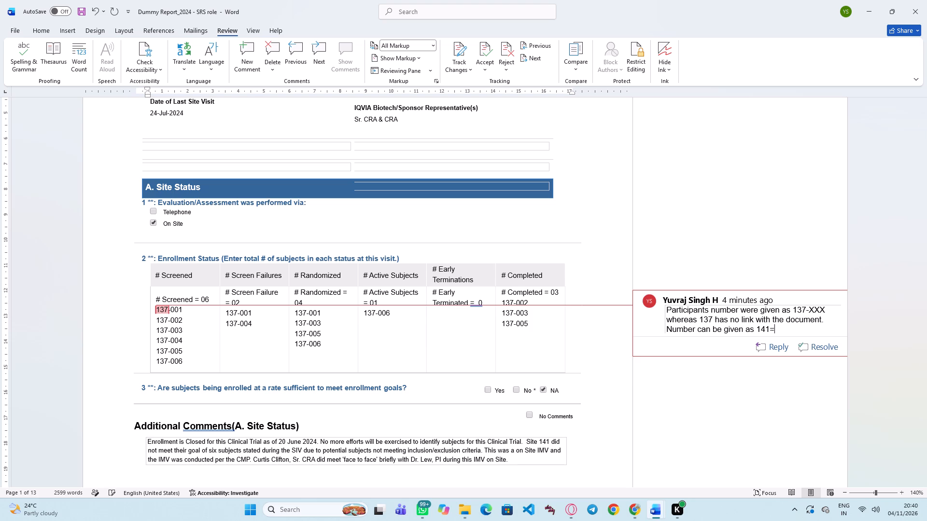
key("BackSpace")
key("minus")
type("xx")
key("BackSpace")
key("BackSpace")
type("XXX")
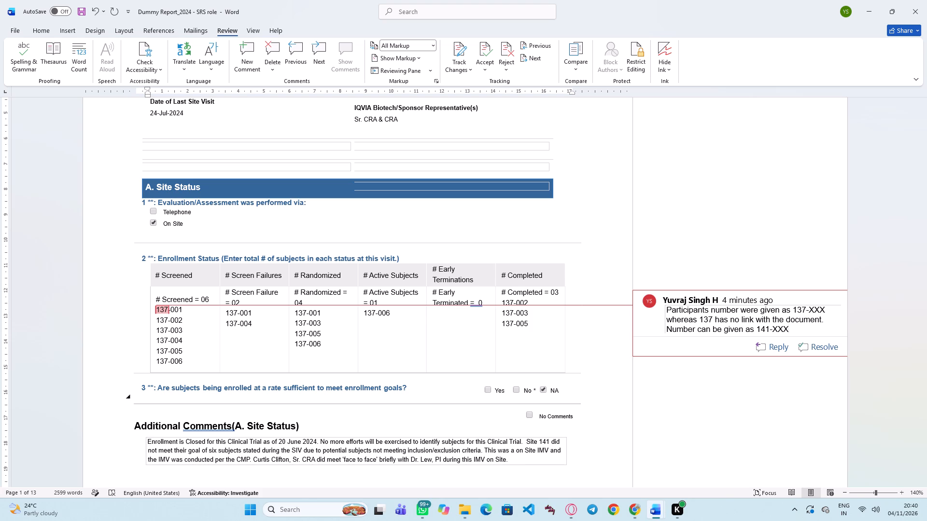
key("period")
left_click(705, 387)
left_click(258, 323)
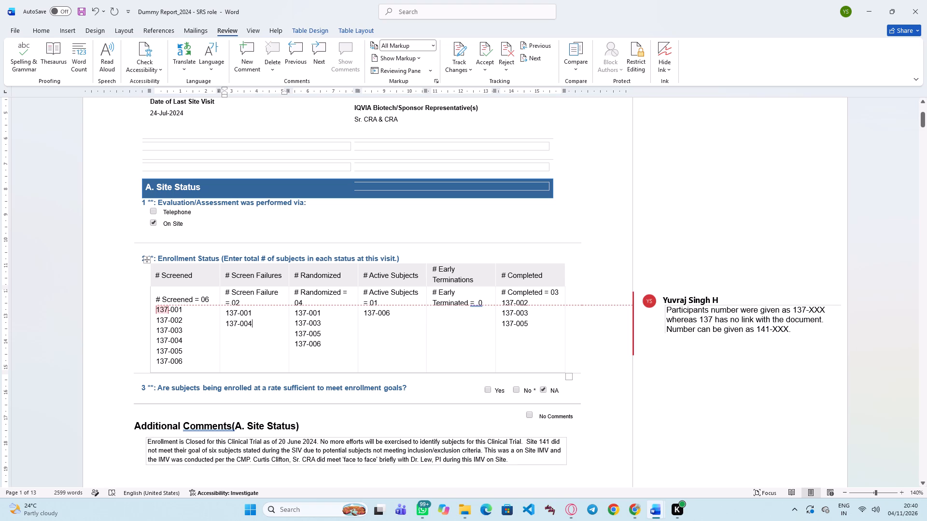
key("alt+Tab")
key("alt+Tab")
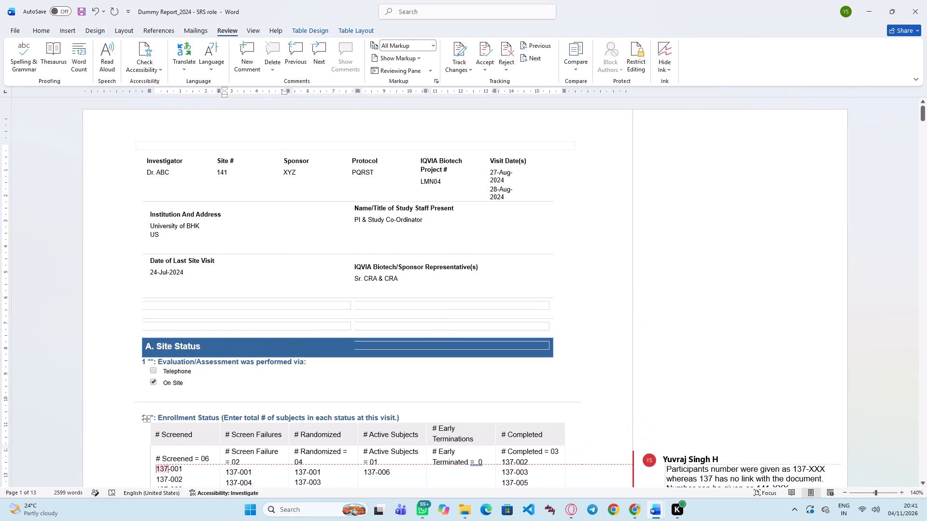
scroll(465, 306, "down", 7)
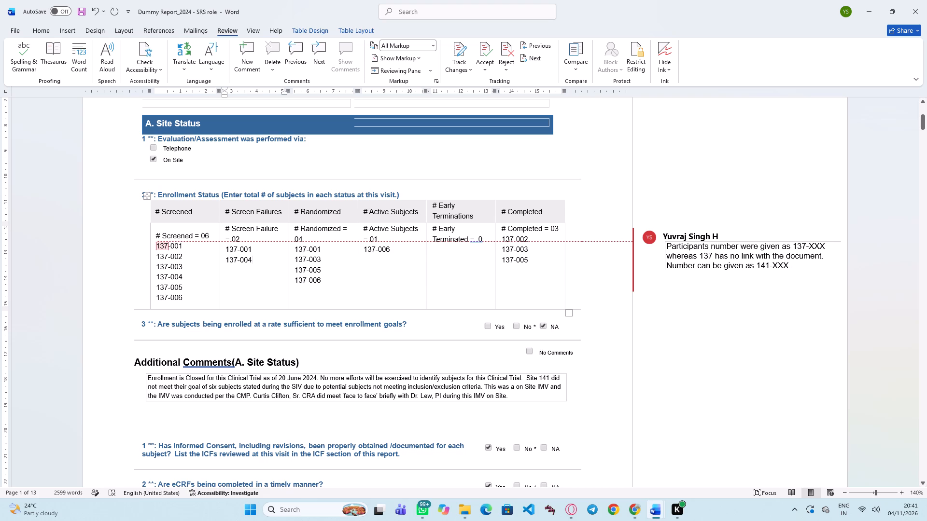
left_click_drag(295, 249, 317, 249)
left_click(251, 54)
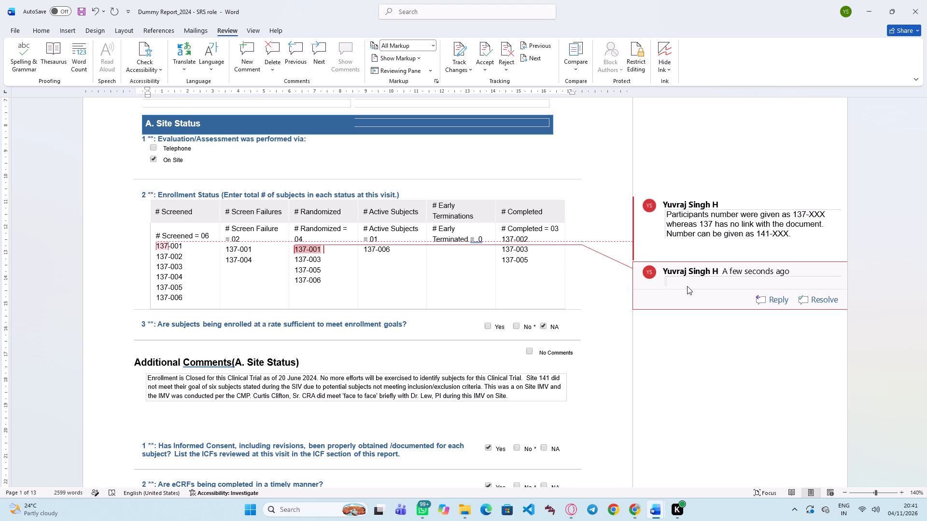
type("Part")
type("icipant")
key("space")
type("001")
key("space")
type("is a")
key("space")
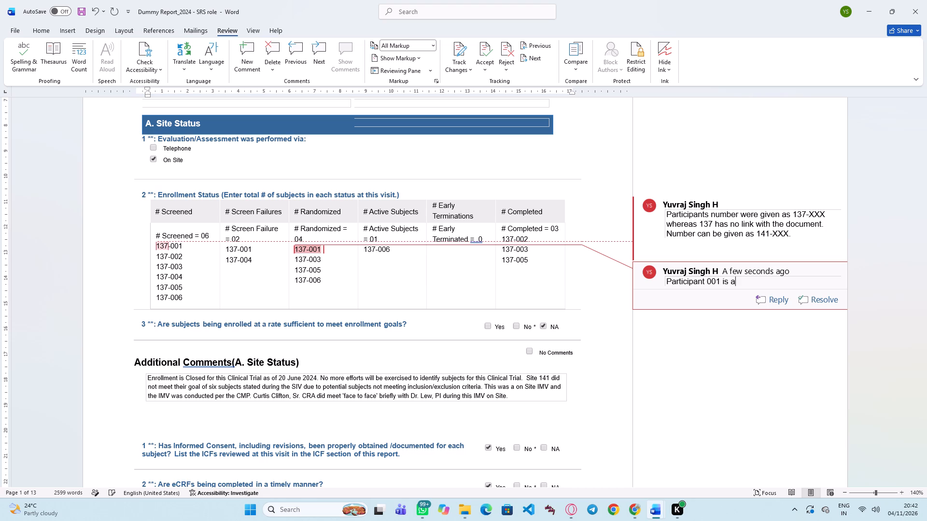
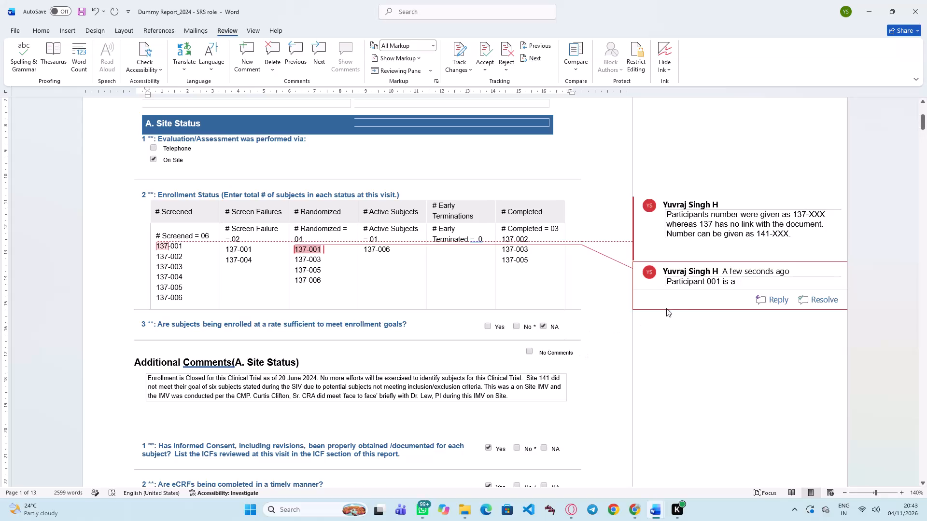
Continue the comment on 137-001 in the Randomized column with "Screen failure" after "Participant 001 is a".
type("Screea")
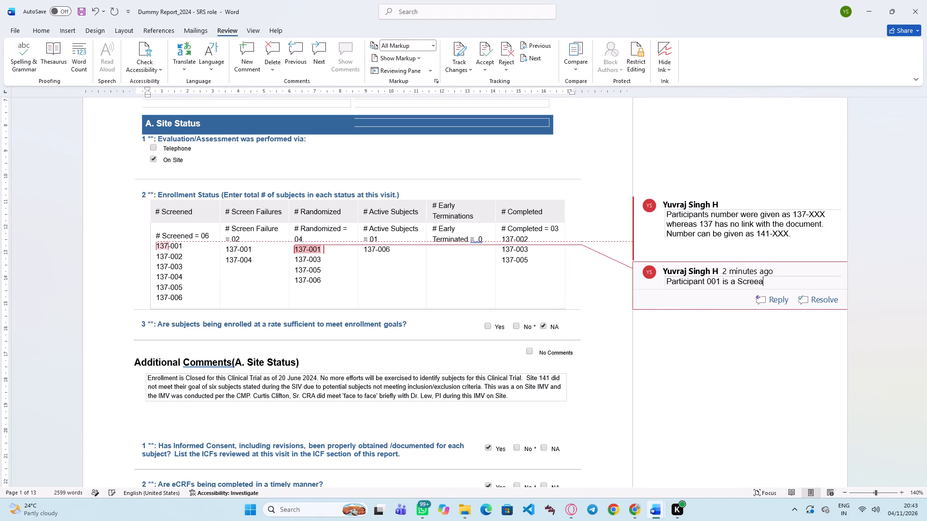
key("BackSpace")
type("n")
key("space")
type("failure")
key("space")
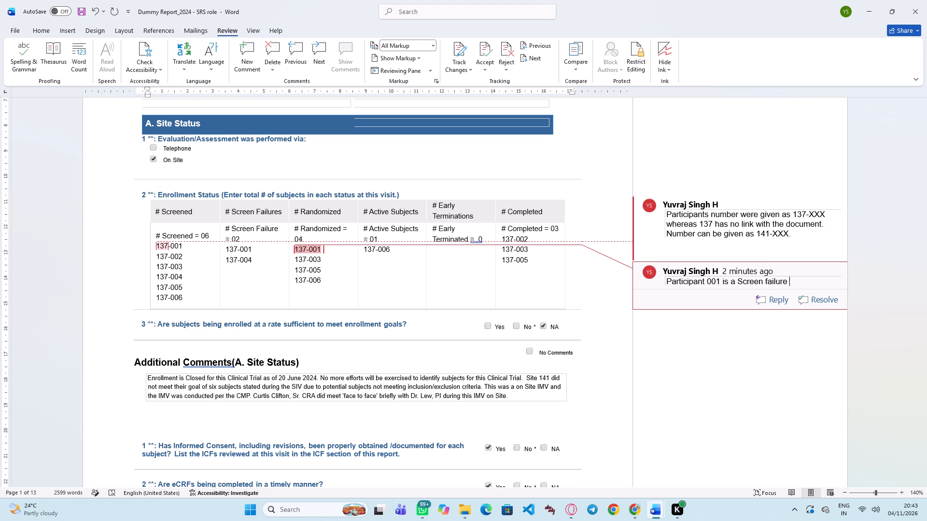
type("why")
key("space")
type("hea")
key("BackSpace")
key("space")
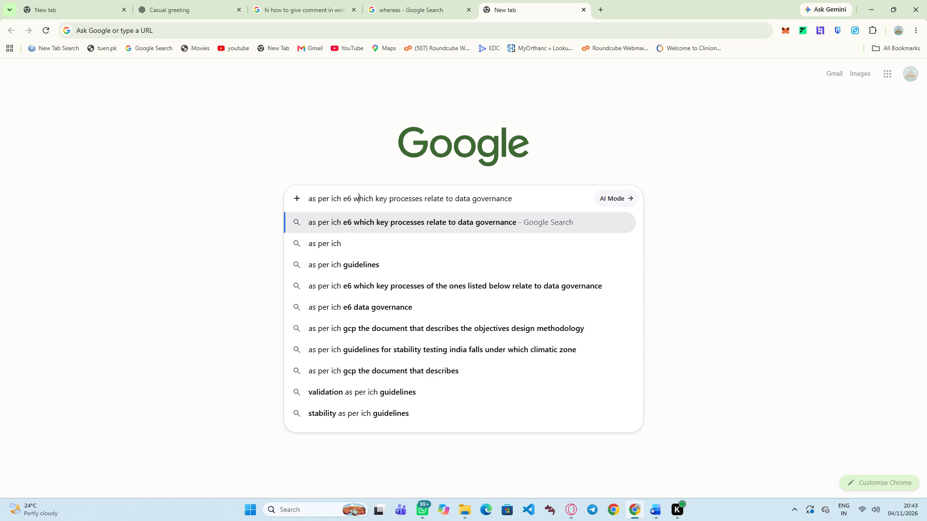
left_click_drag(354, 198, 523, 214)
key("BackSpace")
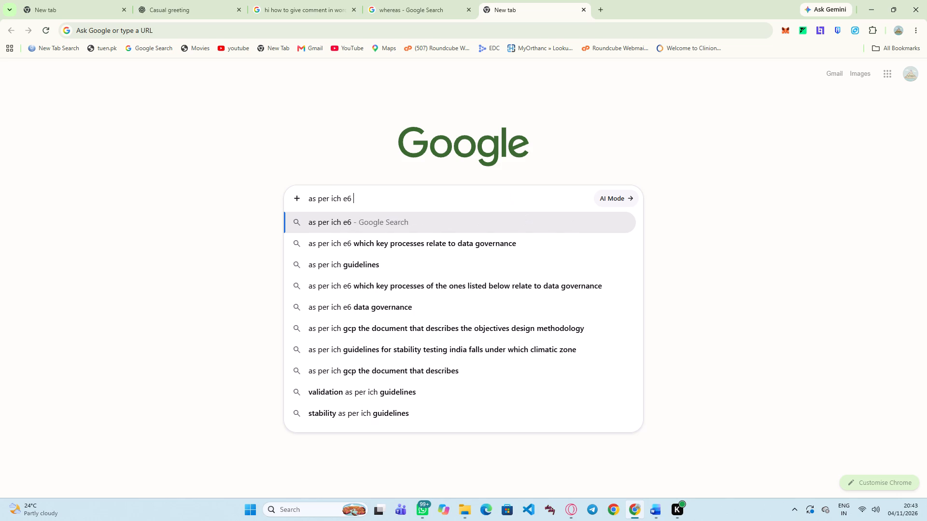
key("r")
type("m")
key("space")
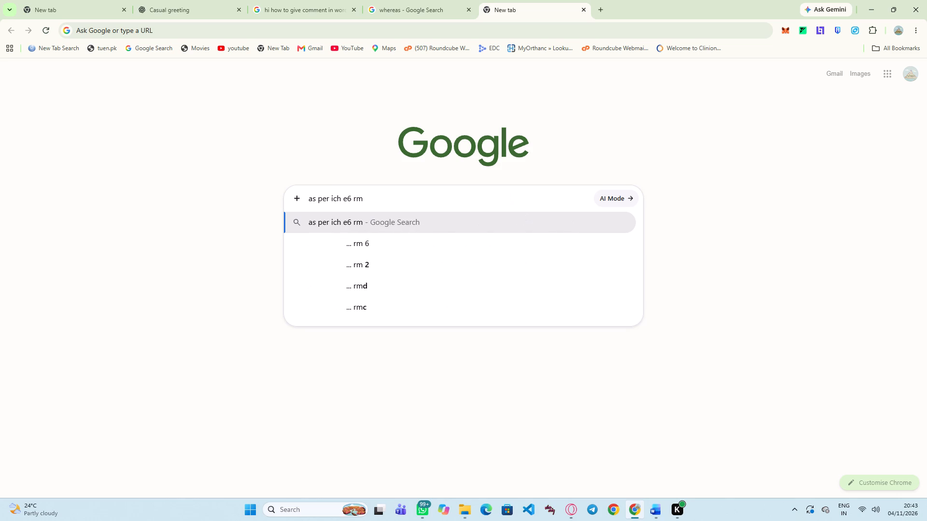
key("BackSpace")
key("BackSpace")
type("3 what")
key("space")
type("we can")
key("space")
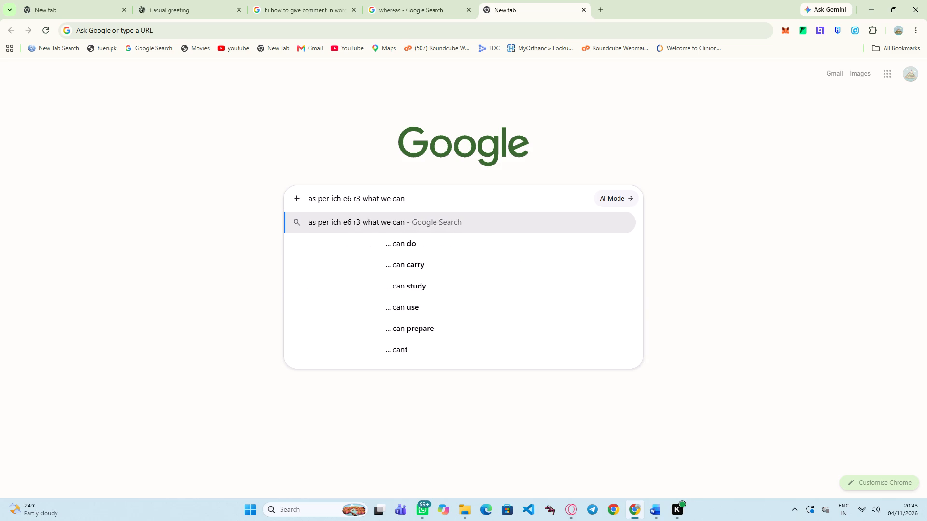
type("usw")
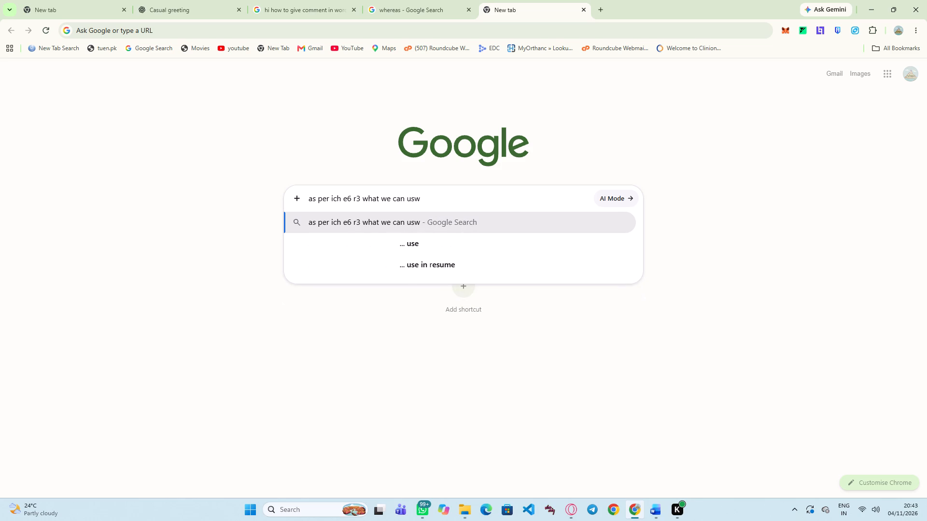
key("BackSpace")
type("e for gen")
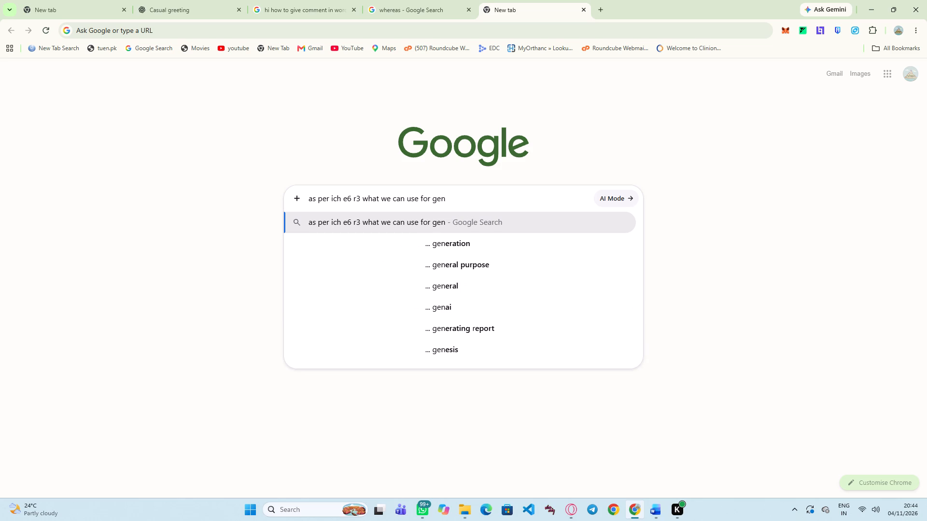
type("der")
key("Return")
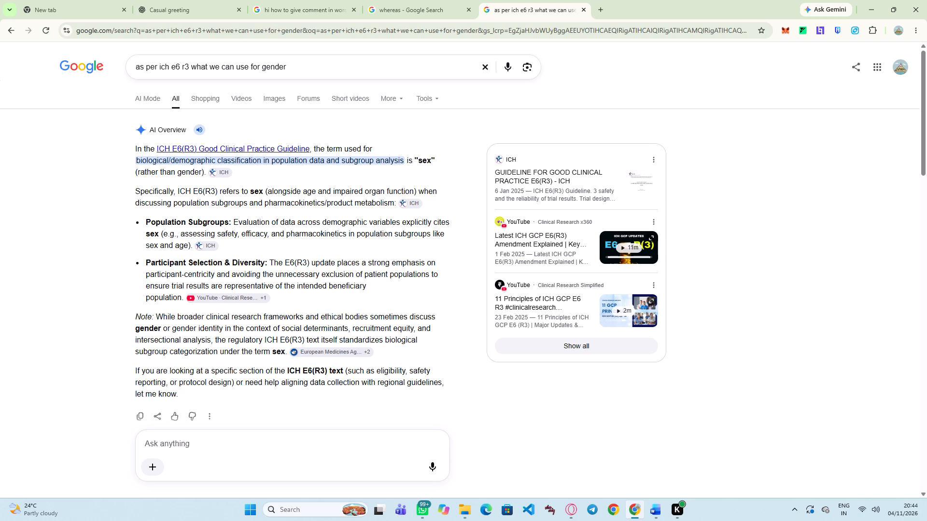
Read the results on ICH E6(R3) gender terminology and expand the question "What is an ICH E6 R3 requirement?".
scroll(364, 285, "up", 3)
scroll(374, 221, "down", 7)
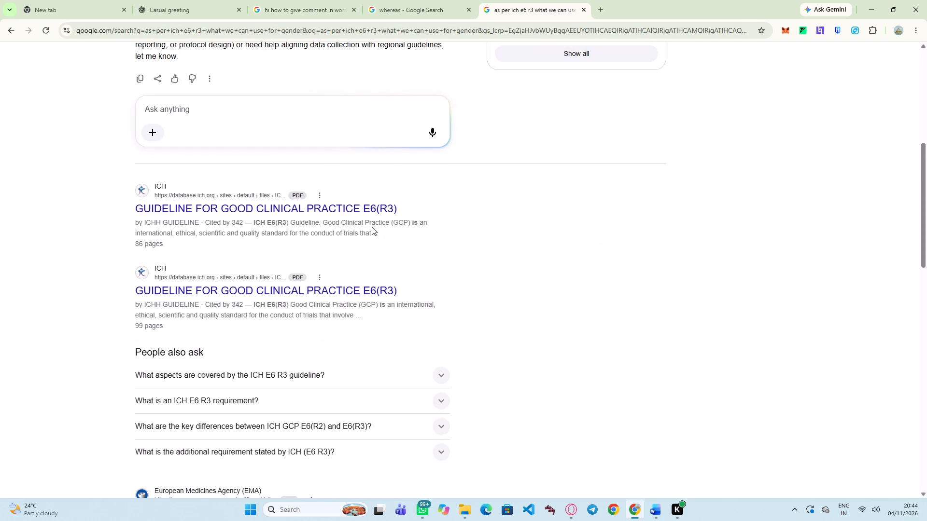
scroll(371, 227, "down", 4)
left_click(321, 208)
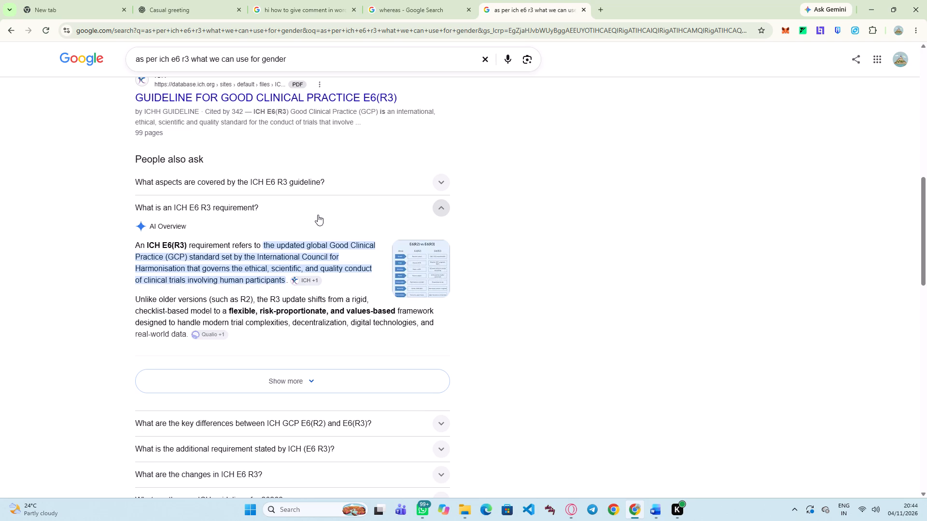
scroll(318, 215, "up", 7)
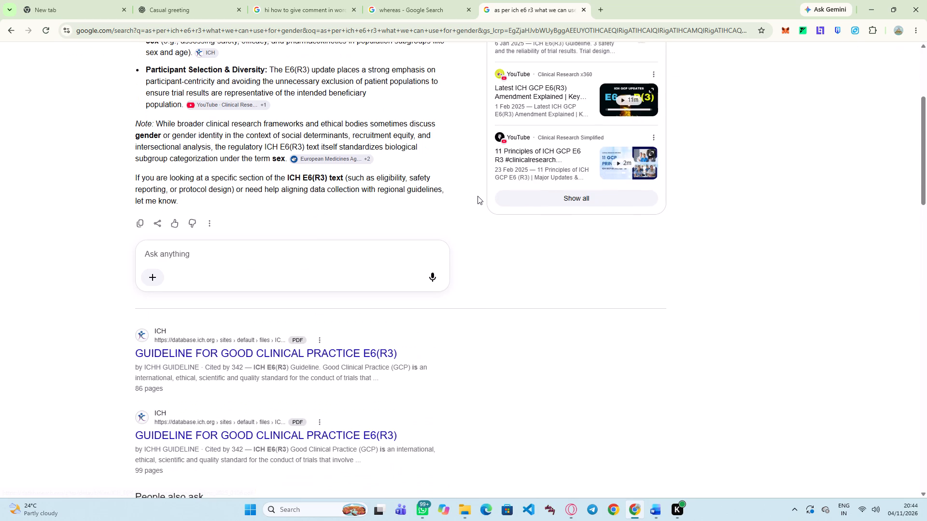
key("alt+Tab")
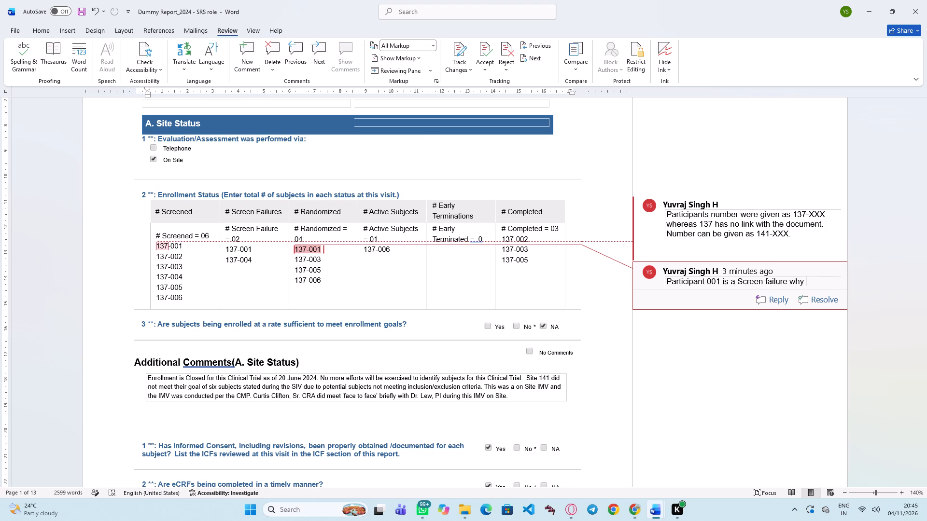
key("alt+Tab")
Change the Google search to "as per ich e6 r3 vs r2".
scroll(378, 145, "up", 11)
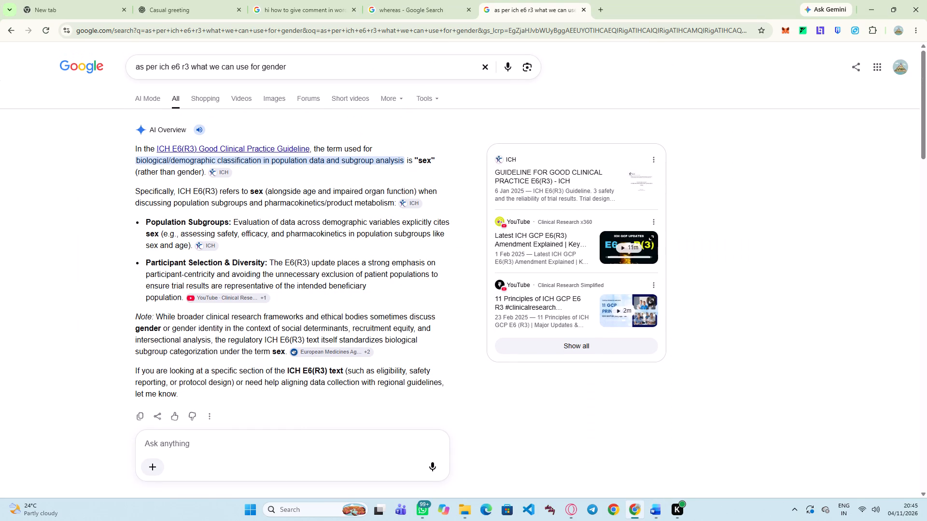
left_click_drag(302, 67, 194, 65)
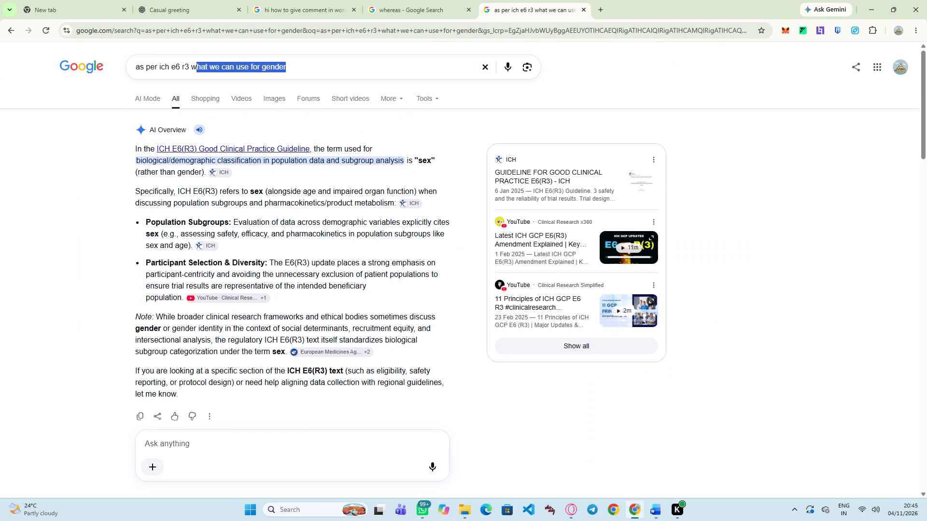
left_click_drag(194, 65, 192, 67)
key("BackSpace")
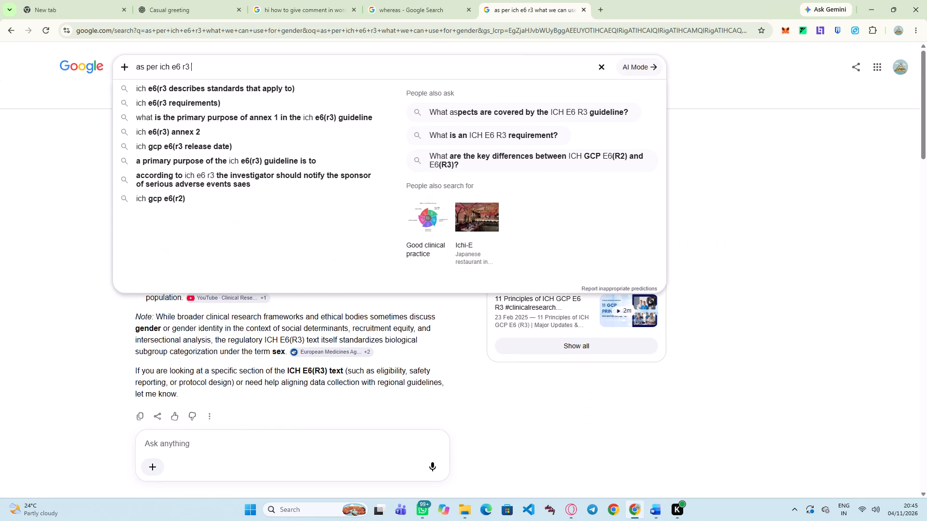
type("vs")
key("space")
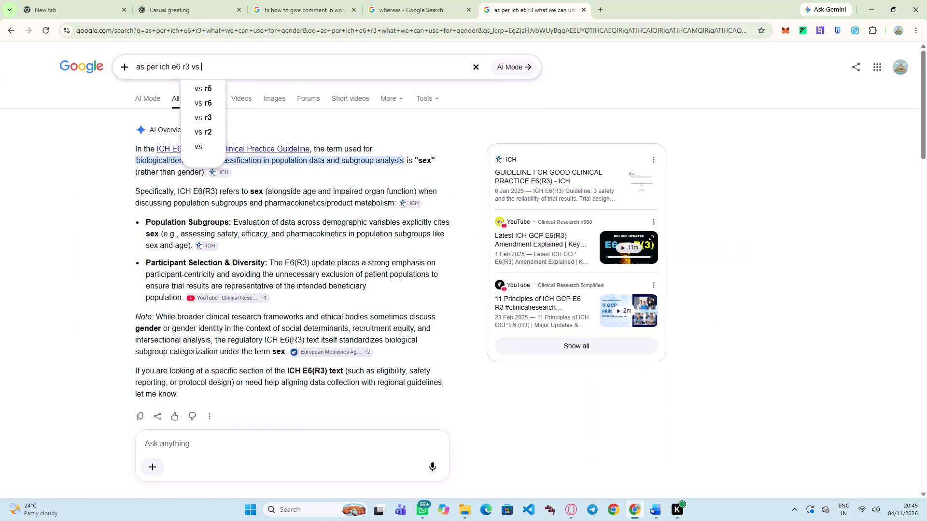
left_click(205, 131)
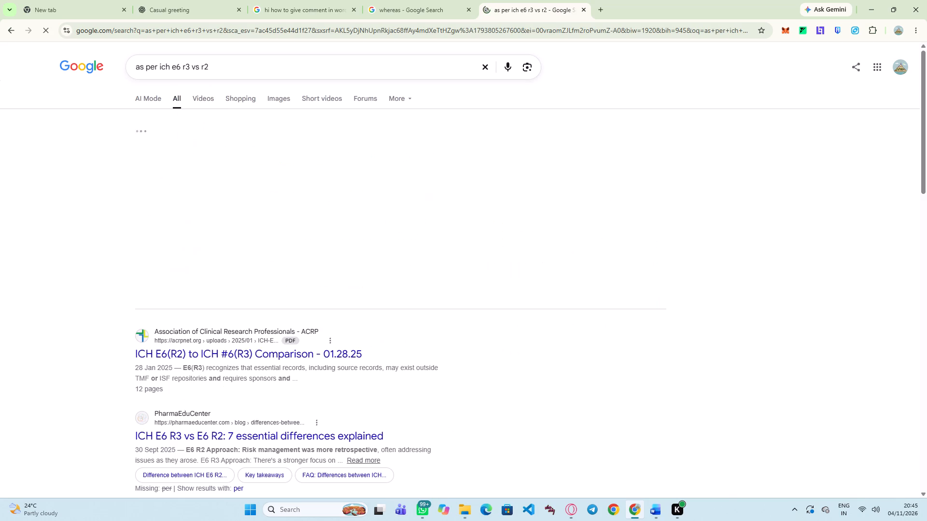
Shorten the search query to "ich e6 r3 vs r2" and run it.
left_click(161, 67)
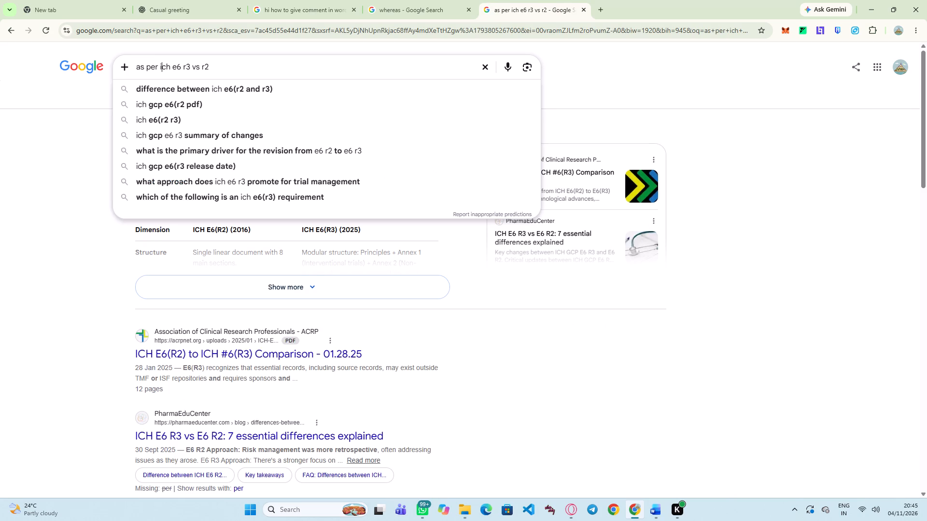
key("Left")
key("BackSpace")
key("BackSpace")
key("BackSpace")
key("BackSpace")
key("BackSpace")
key("BackSpace")
key("BackSpace")
key("BackSpace")
key("BackSpace")
key("BackSpace")
key("BackSpace")
key("BackSpace")
key("BackSpace")
key("BackSpace")
key("BackSpace")
key("Return")
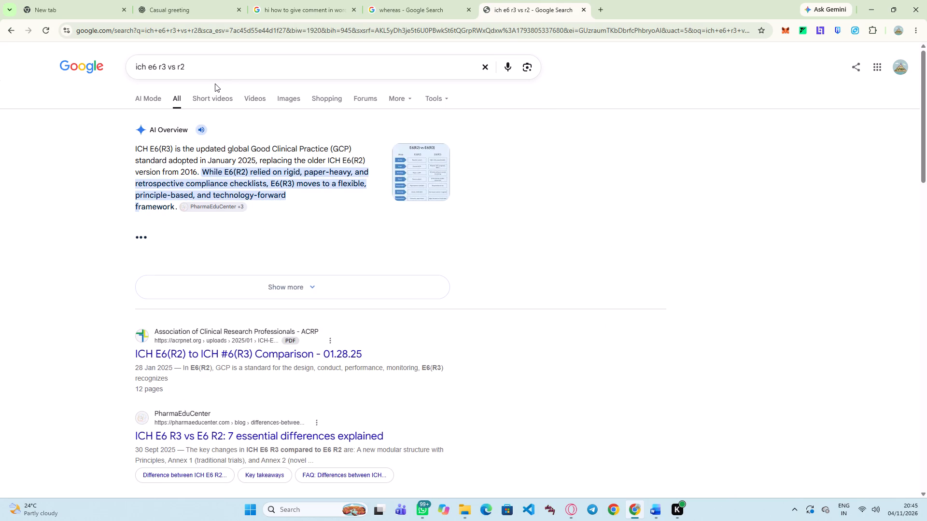
Add "gcp" after "ich" in the query and search for "ich gcp e6 r3 vs r2".
left_click(145, 65)
key("space")
type("gc")
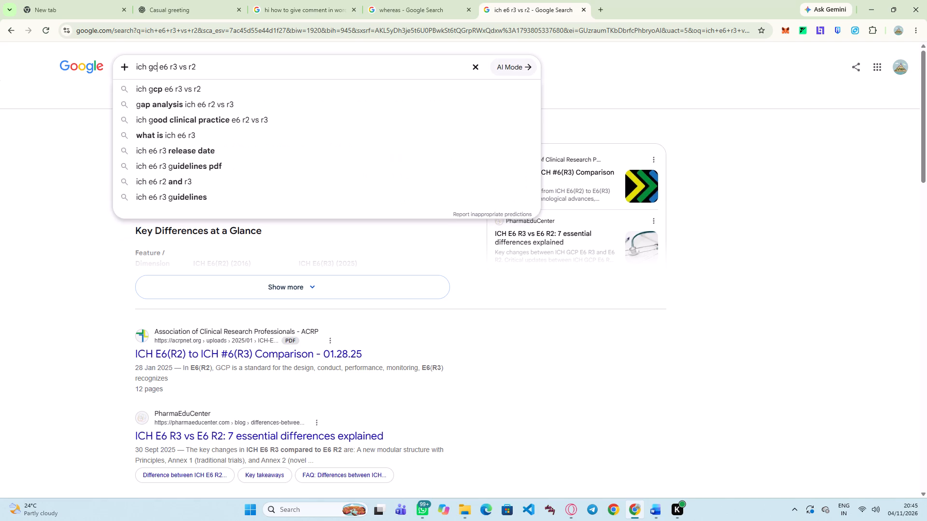
key("p")
key("Return")
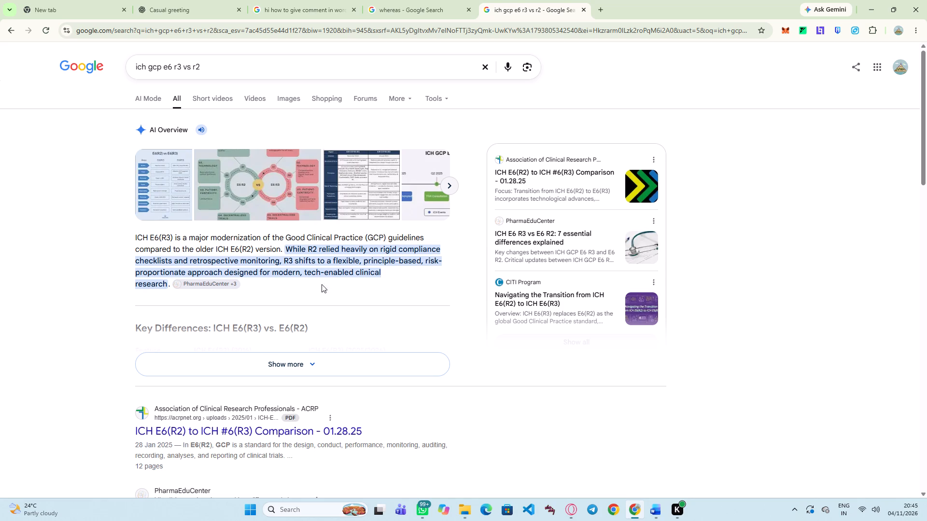
Expand the AI overview, read the E6(R3) vs. E6(R2) key differences table, and check back briefly on the Word comment.
left_click(294, 365)
scroll(341, 318, "down", 1)
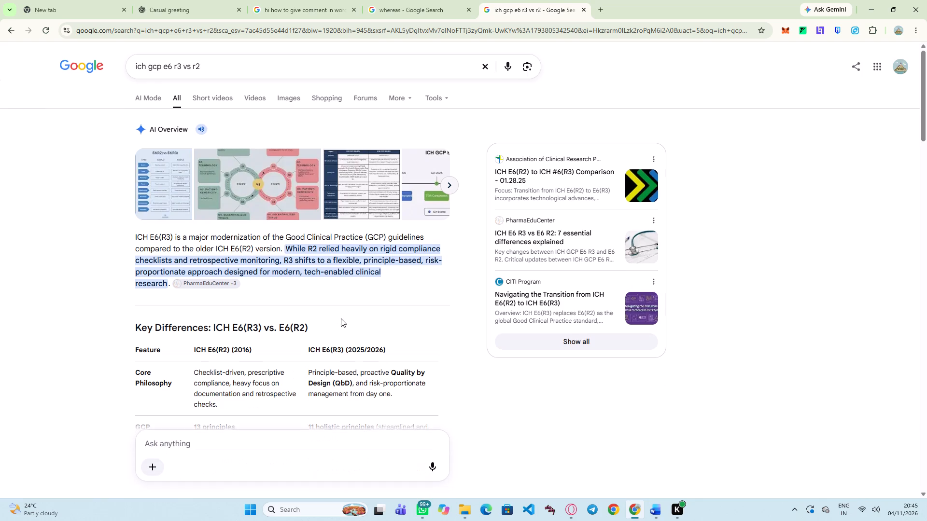
scroll(341, 318, "down", 4)
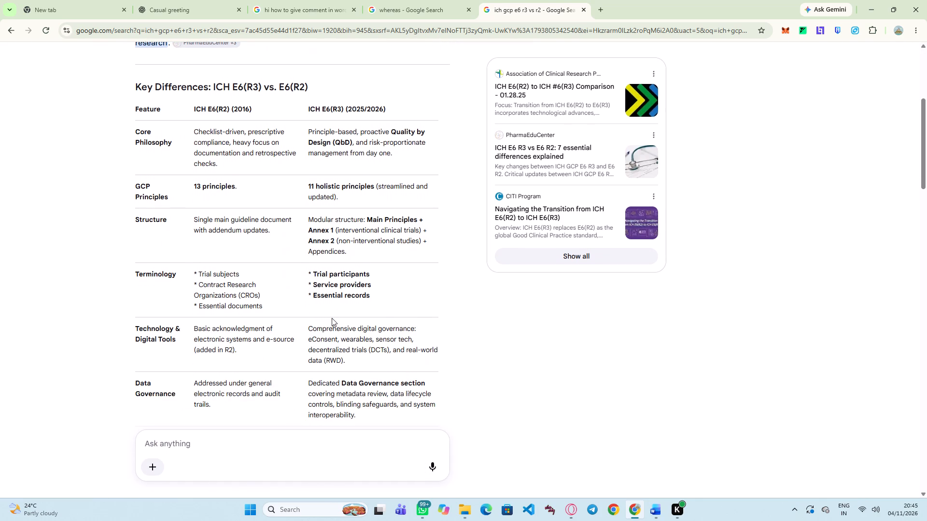
scroll(326, 311, "down", 1)
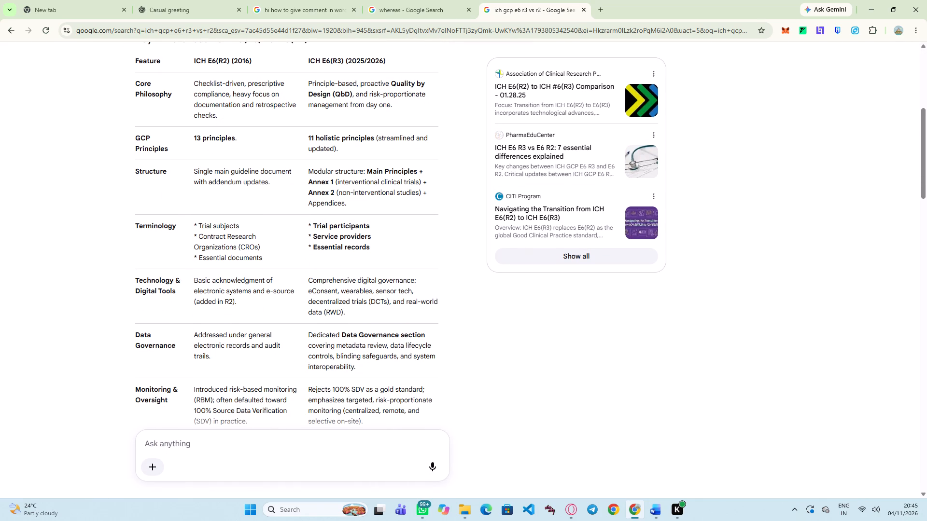
scroll(347, 296, "down", 2)
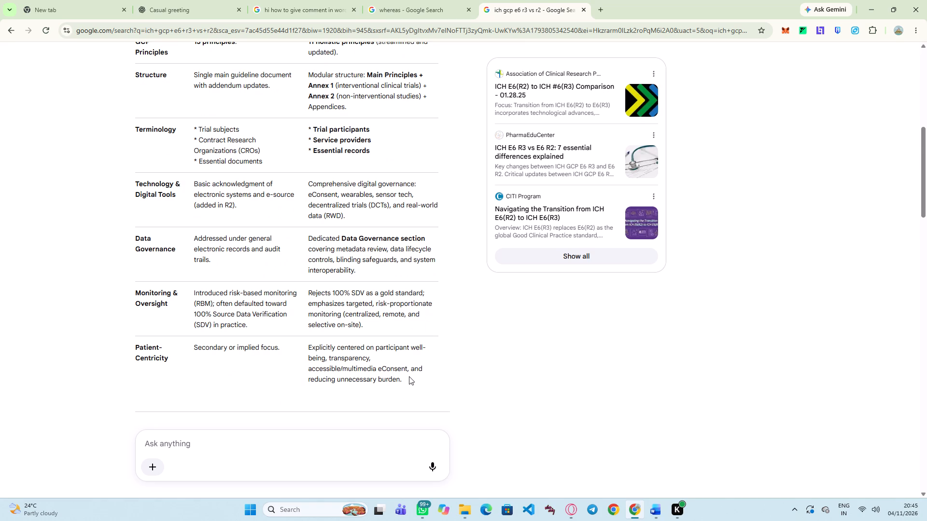
scroll(401, 388, "up", 3)
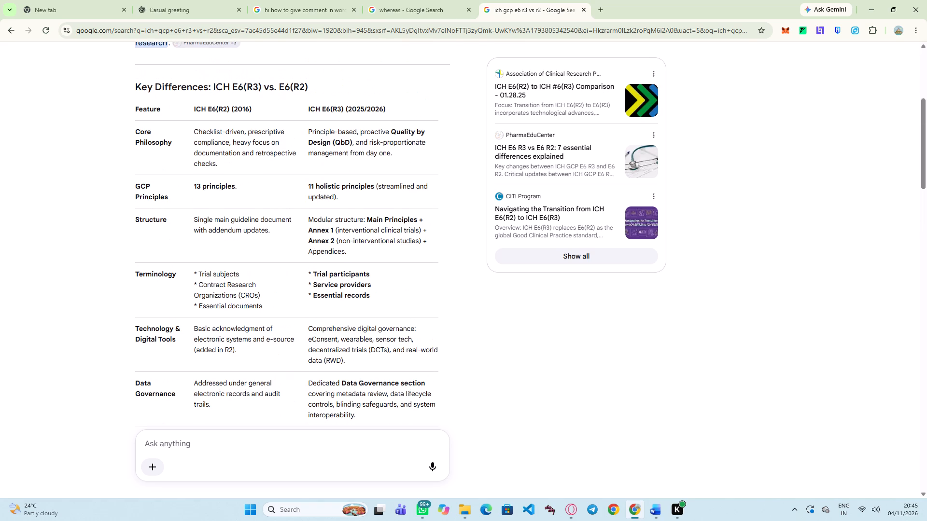
key("alt+Tab")
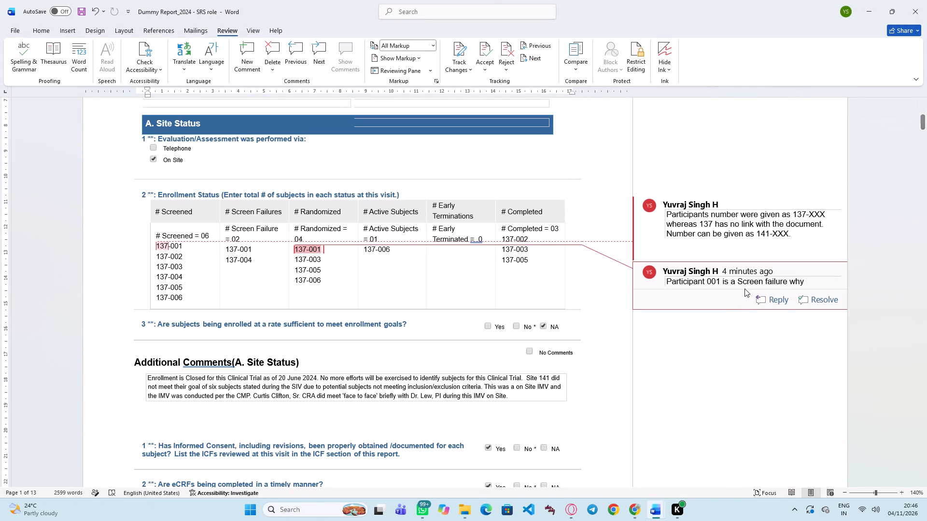
key("alt+Tab")
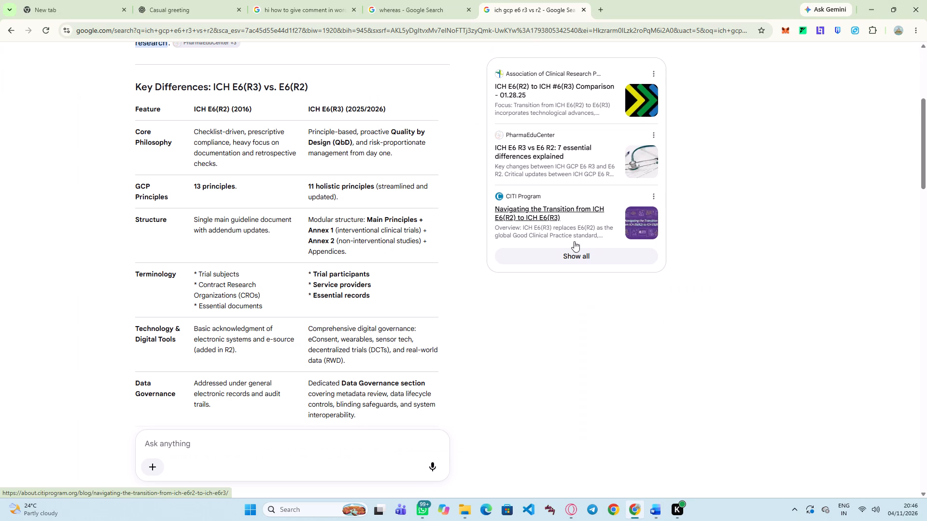
Extend the search to "ich gcp e6 r3 vs r2 foe he or she" and read the AI overview's comparison and takeaways.
scroll(371, 250, "up", 7)
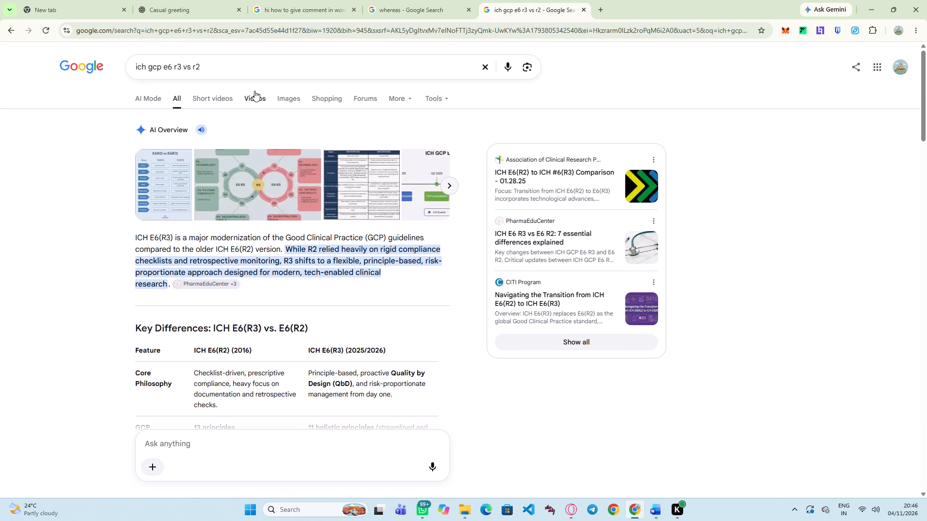
left_click(247, 68)
key("space")
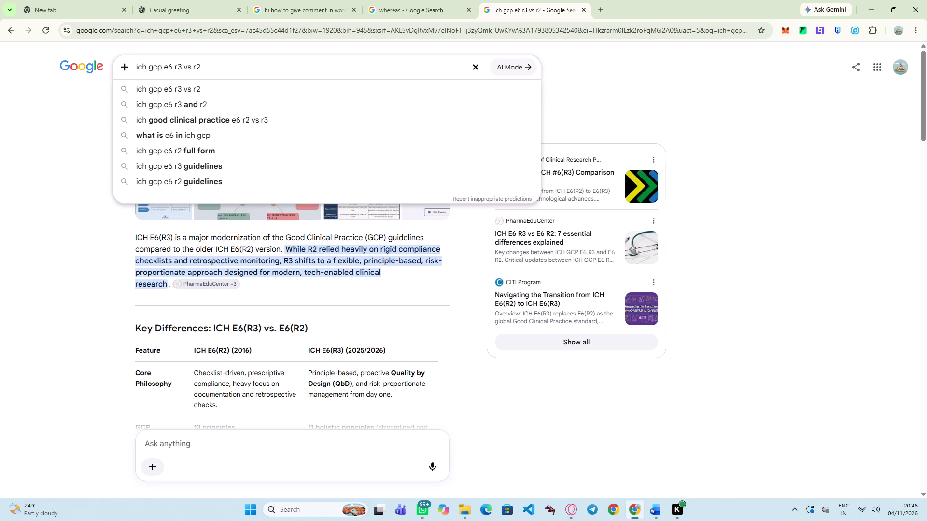
type("foe he")
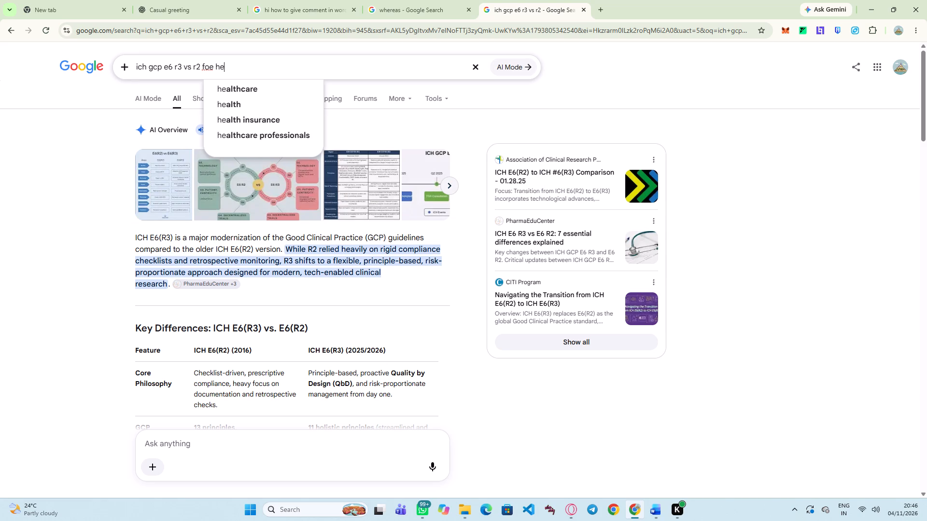
key("space")
type("o")
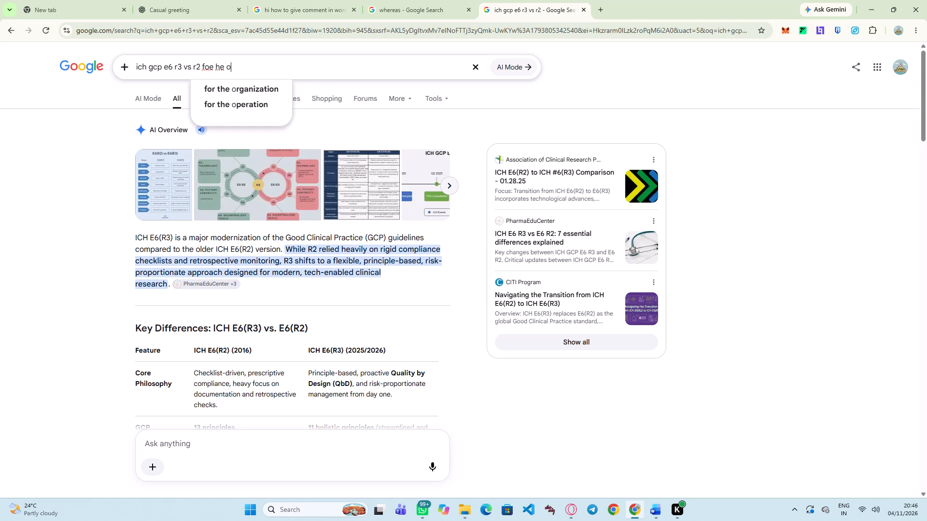
type("r she")
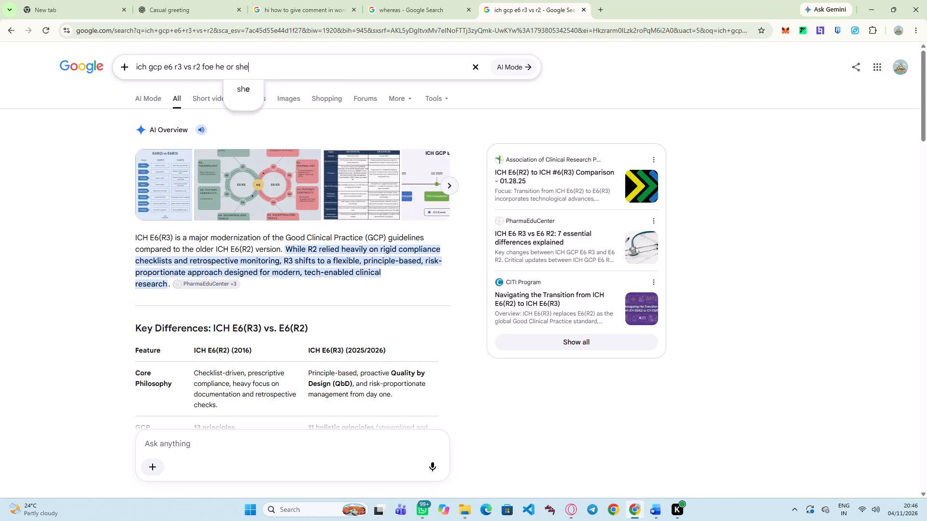
key("Return")
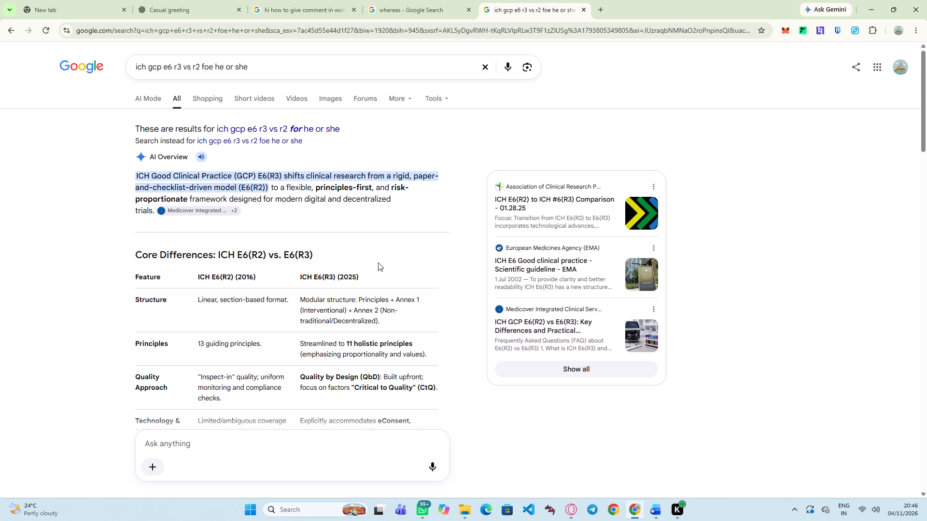
scroll(373, 272, "down", 4)
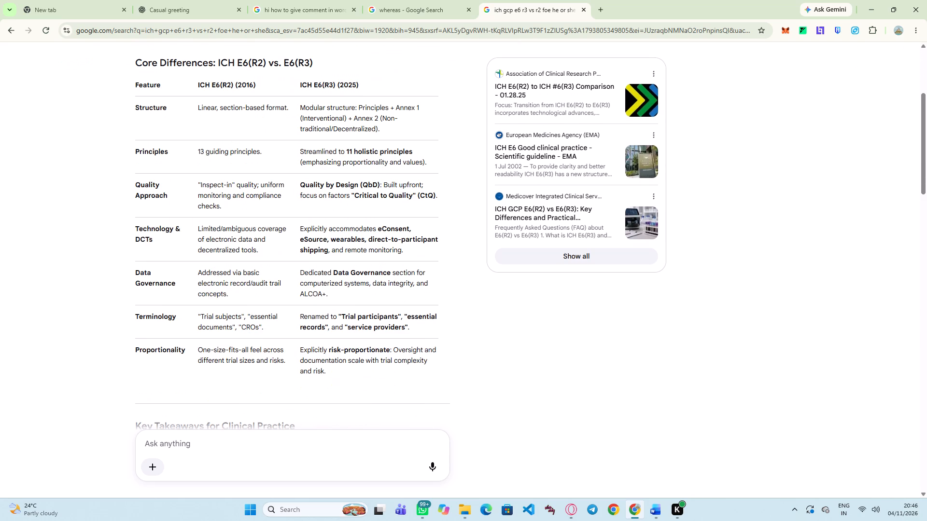
scroll(363, 280, "down", 4)
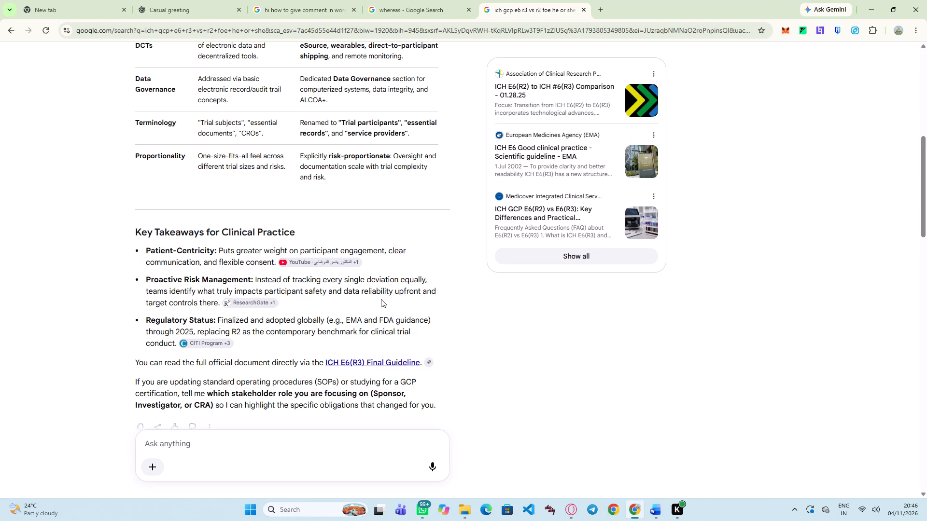
scroll(381, 299, "down", 4)
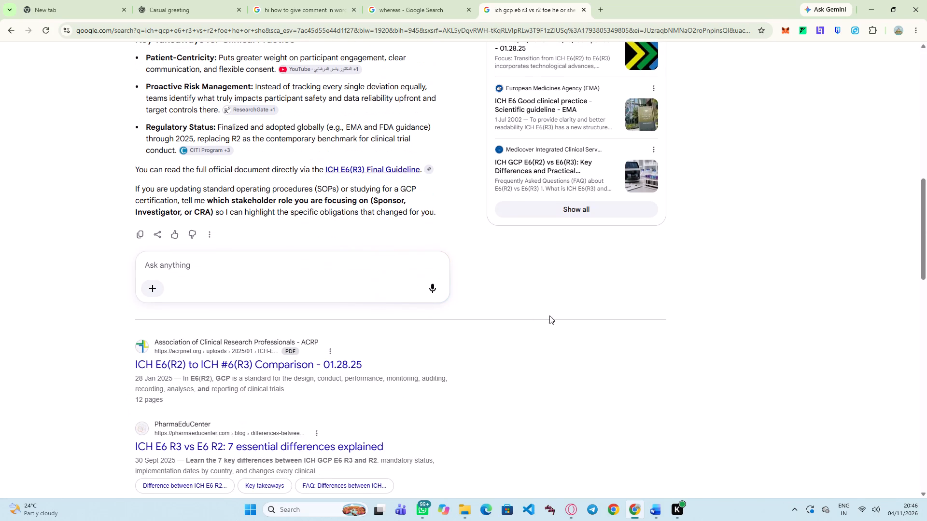
Switch to the Word report and complete the comment on randomized participant 137-001 with "the participant is in Randomized.".
key("alt+Tab")
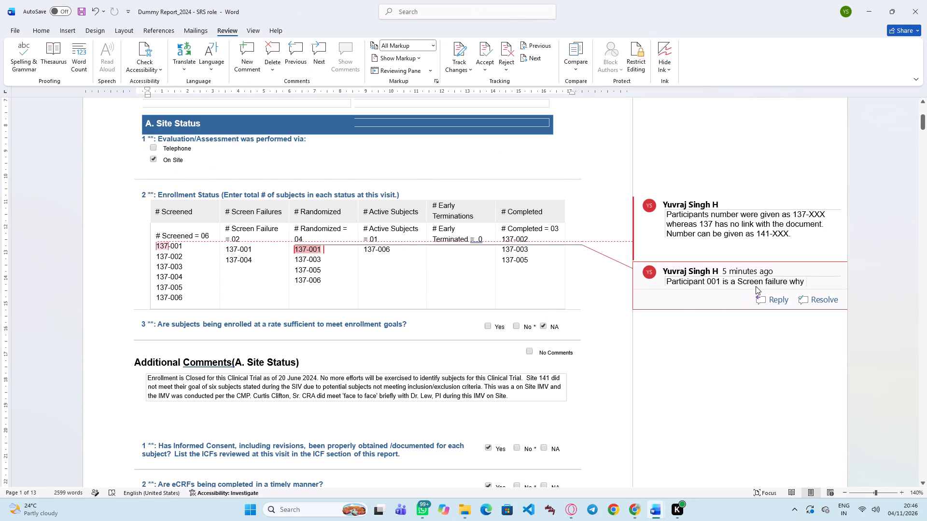
type("the")
key("space")
type("participant")
key("space")
type("is")
key("space")
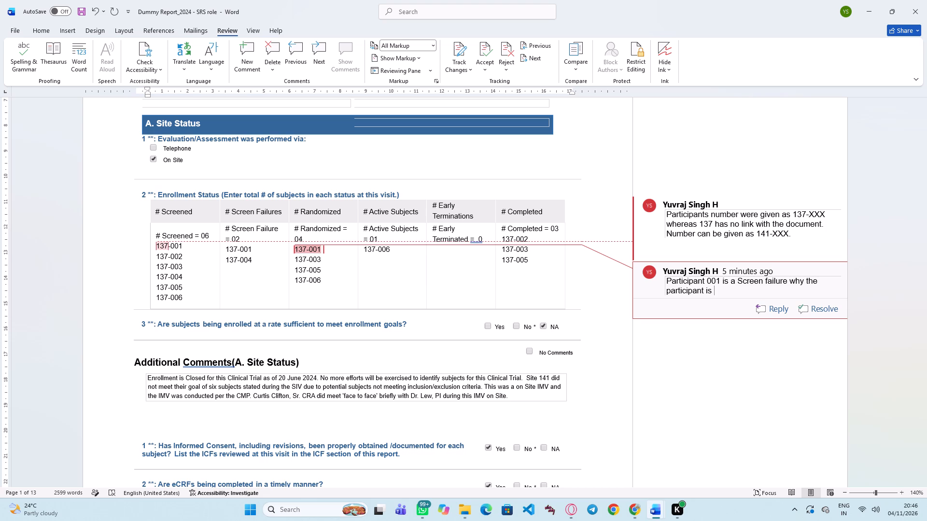
key("i")
type("n")
key("space")
key("shift+r")
type("an")
type("da")
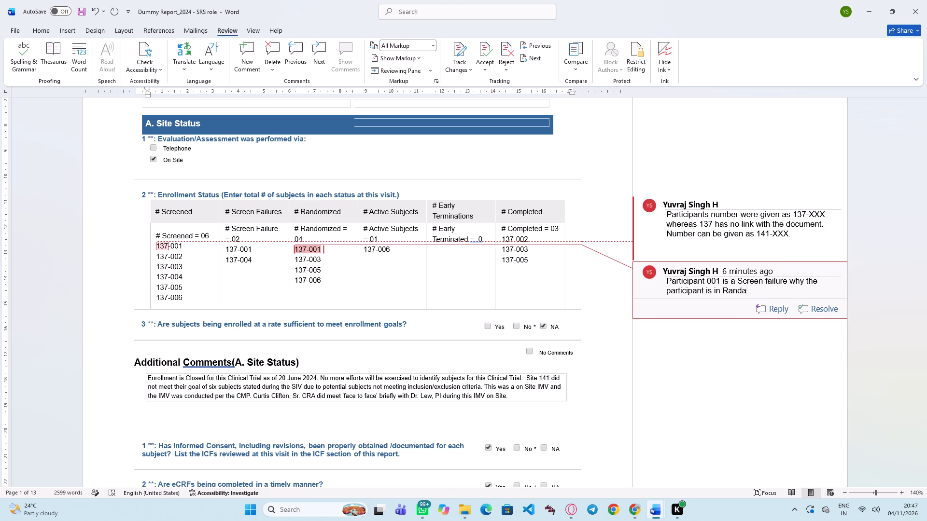
key("BackSpace")
type("omi")
key("x")
key("BackSpace")
type("zer")
key("BackSpace")
key("d")
key("period")
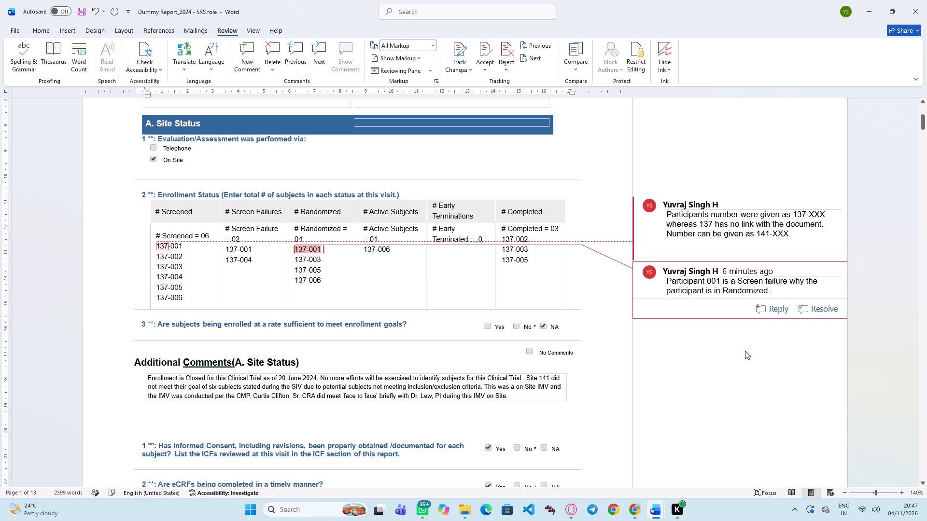
left_click(744, 351)
left_click(717, 357)
left_click_drag(156, 257, 180, 257)
left_click(249, 51)
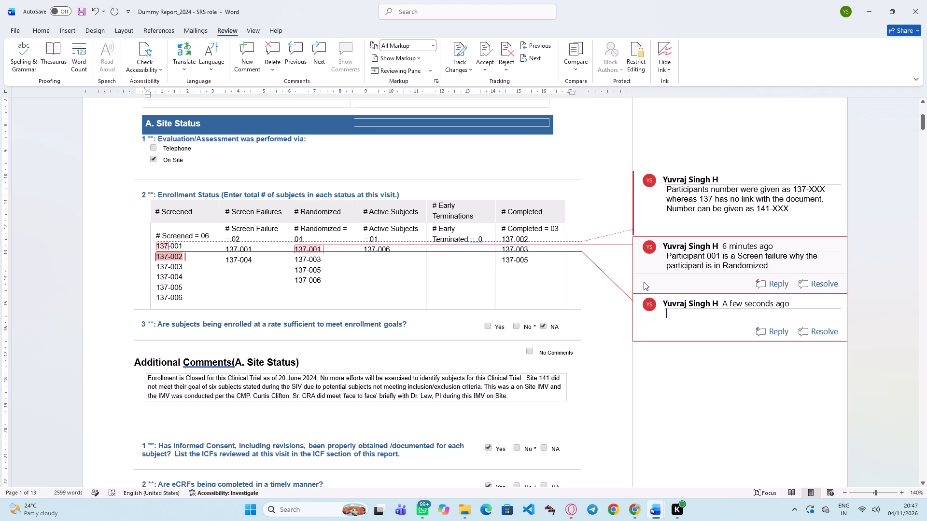
type("Par")
type("ticipann")
key("BackSpace")
type("t")
key("space")
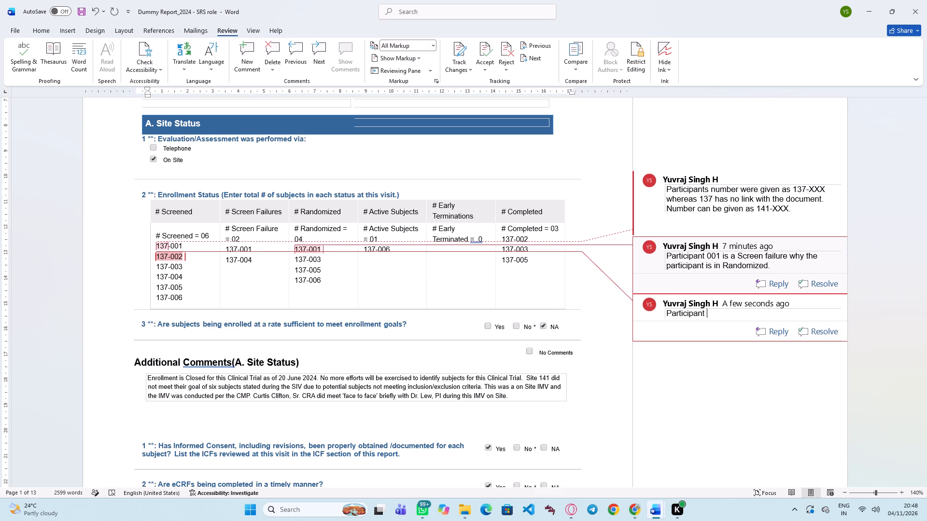
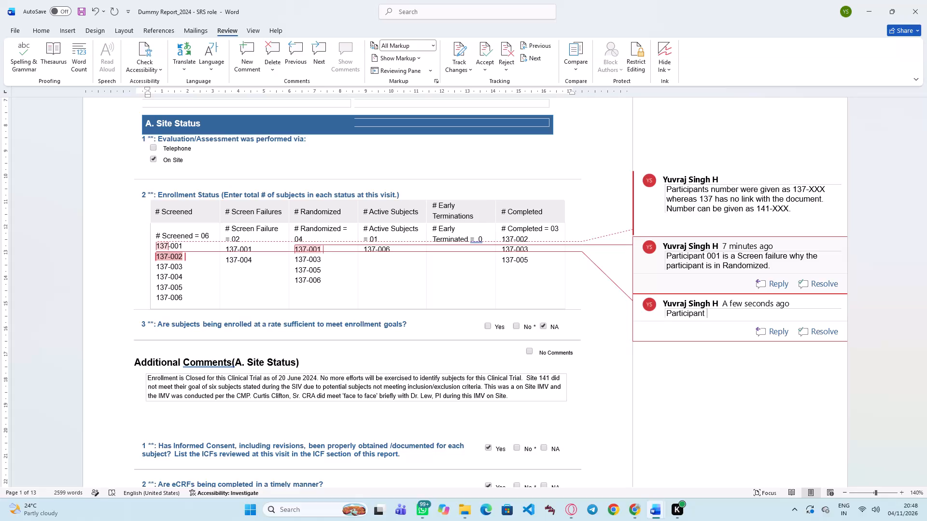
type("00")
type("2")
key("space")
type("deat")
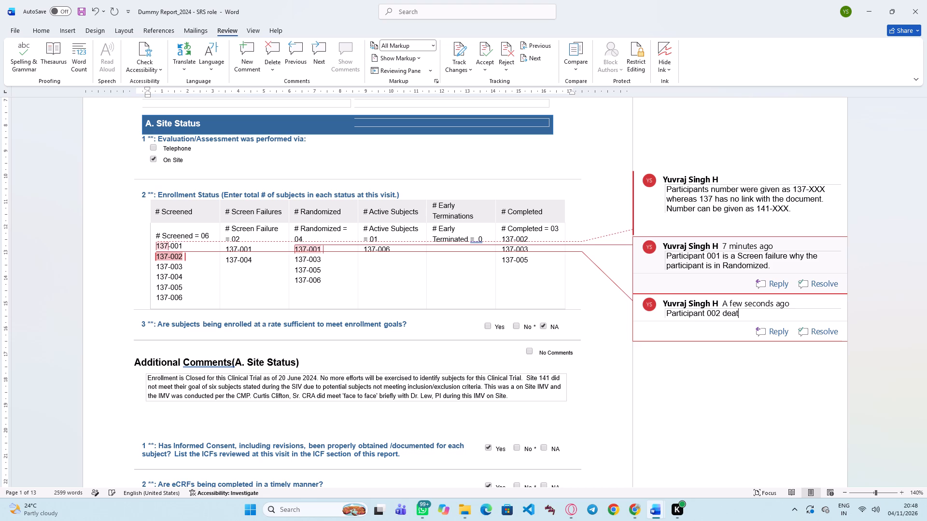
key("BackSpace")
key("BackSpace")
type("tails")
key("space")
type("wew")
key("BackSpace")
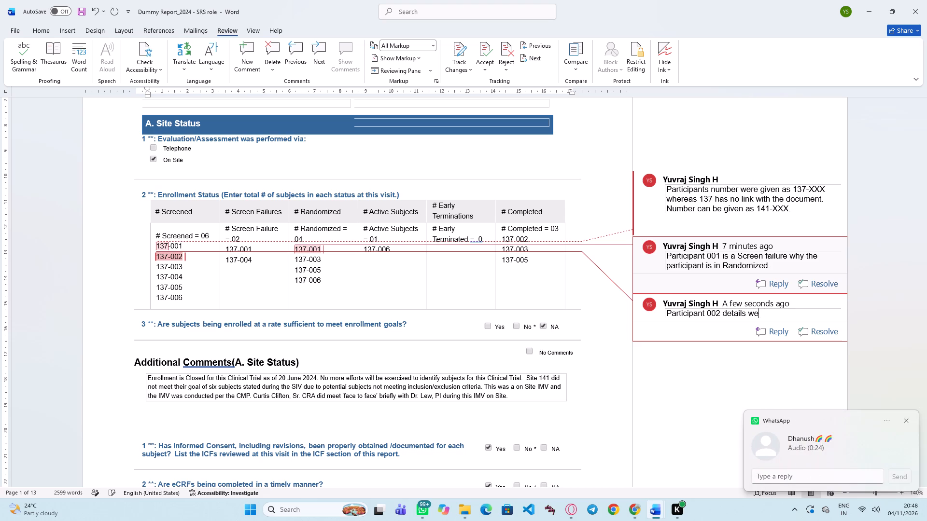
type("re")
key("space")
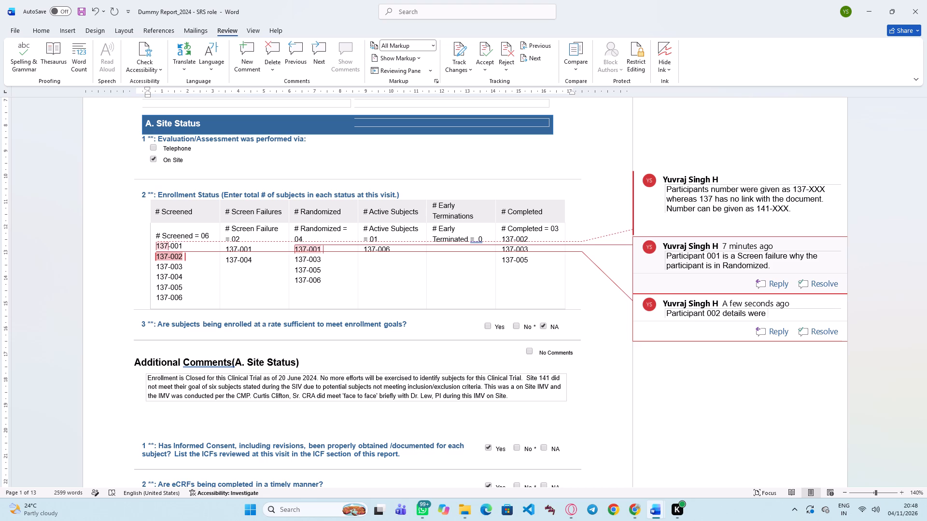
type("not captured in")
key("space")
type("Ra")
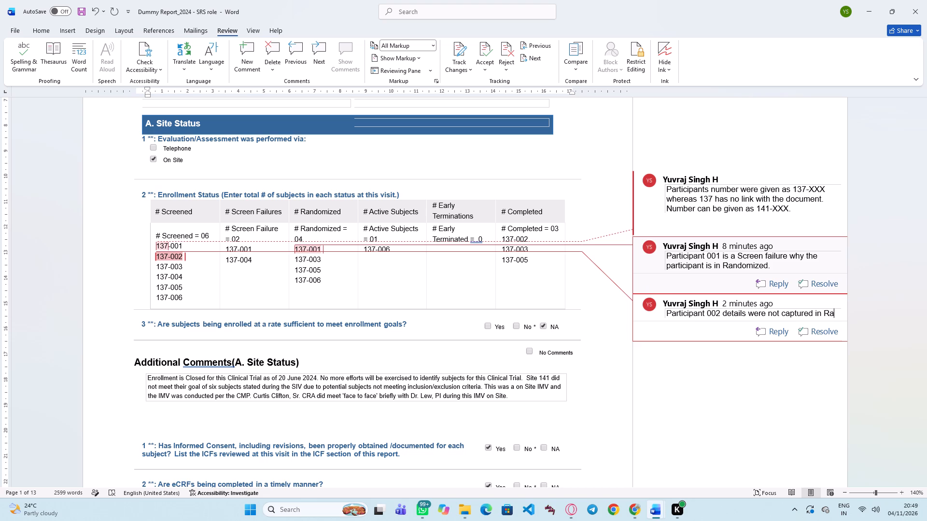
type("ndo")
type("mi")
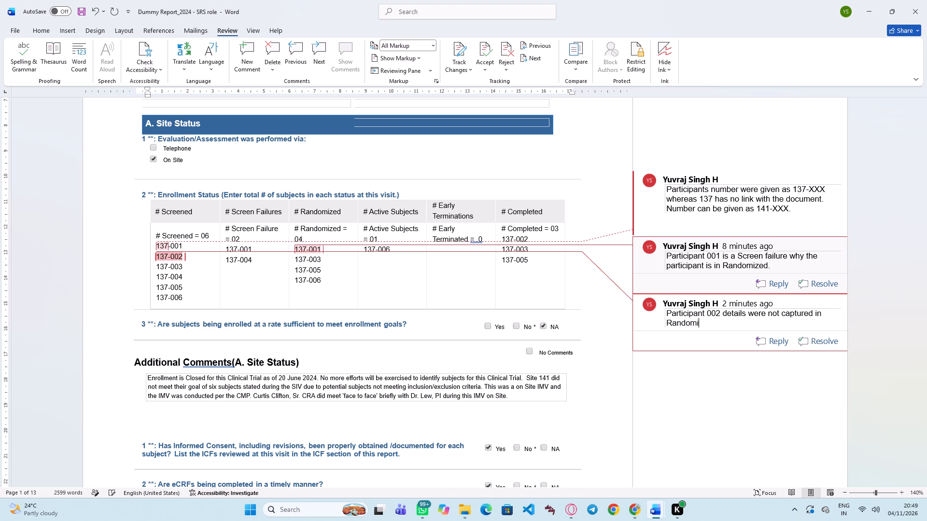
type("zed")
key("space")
Finish the 137-002 comment with "whereas he completed the study..?".
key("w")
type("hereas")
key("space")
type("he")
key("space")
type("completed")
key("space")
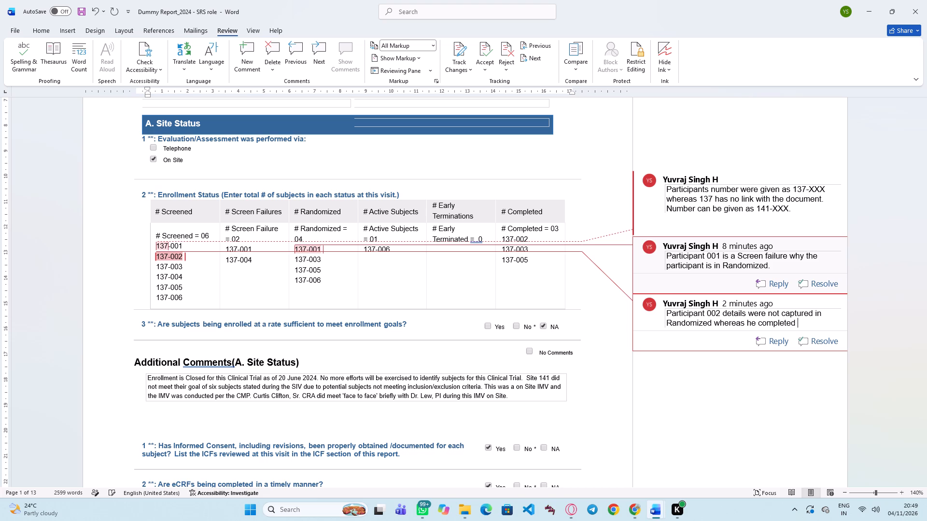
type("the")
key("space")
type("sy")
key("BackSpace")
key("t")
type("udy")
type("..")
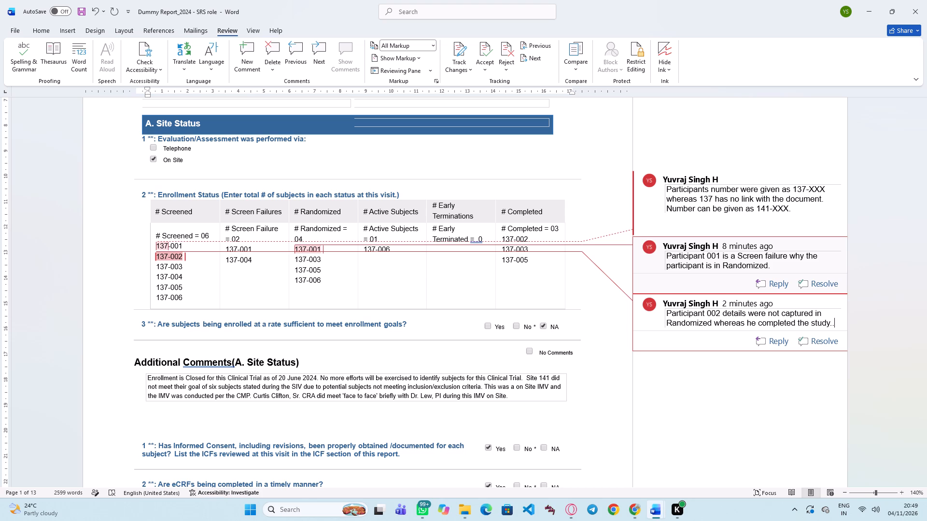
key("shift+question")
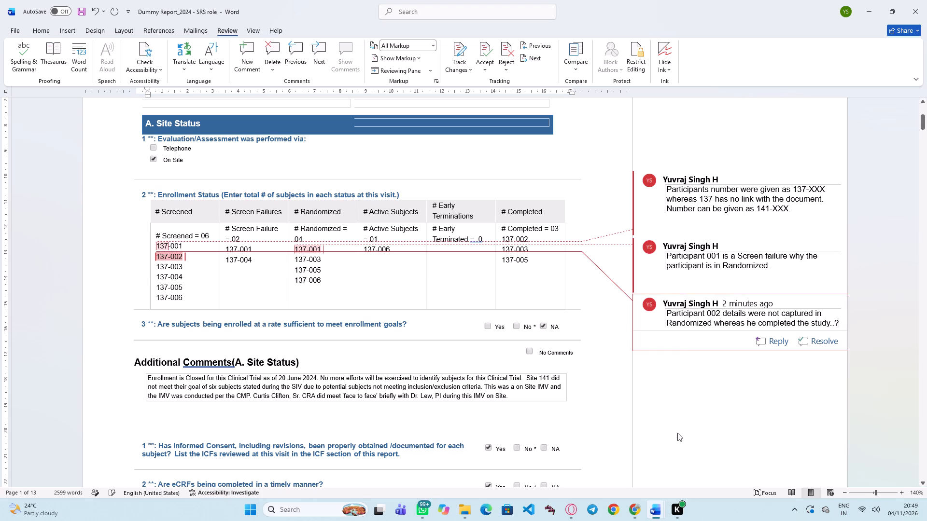
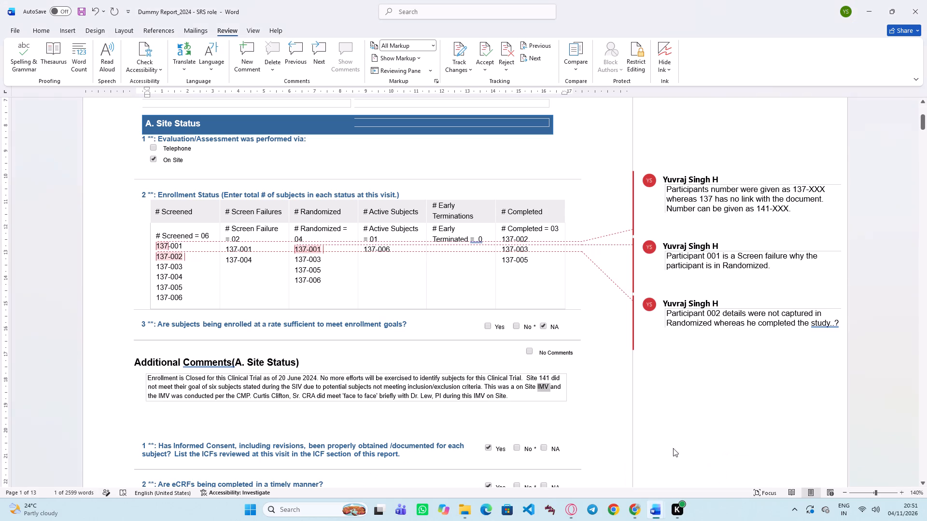
scroll(388, 320, "down", 1)
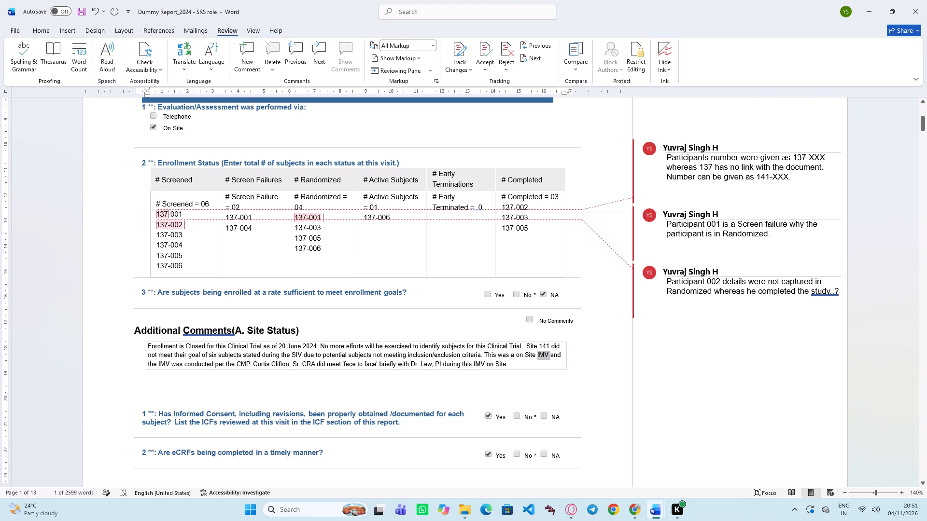
left_click_drag(236, 364, 247, 363)
left_click_drag(247, 363, 248, 363)
key("ctrl+c")
key("alt+Tab")
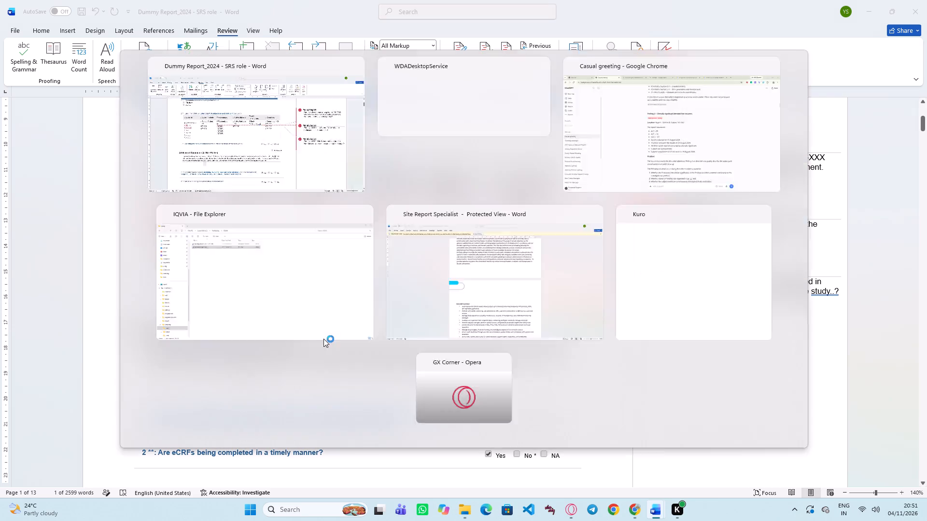
key("alt+Tab")
key("alt+Tab")
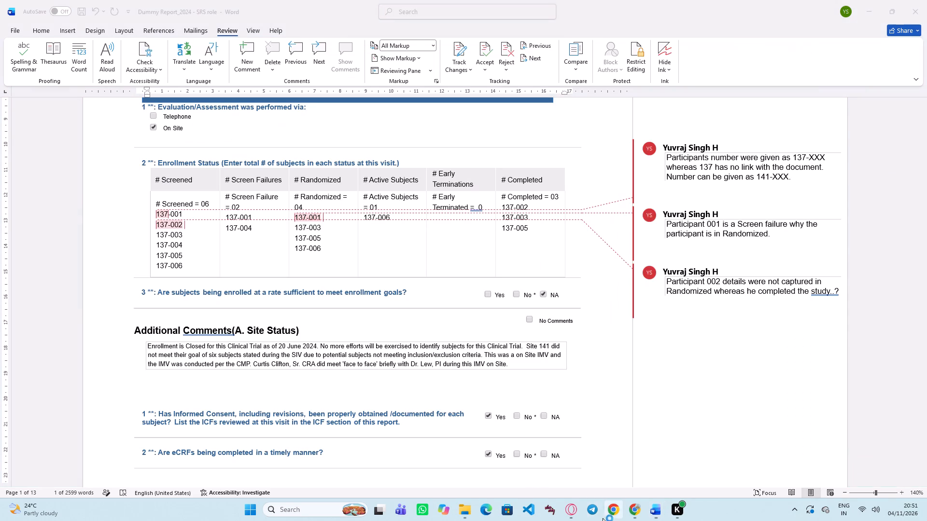
left_click(632, 510)
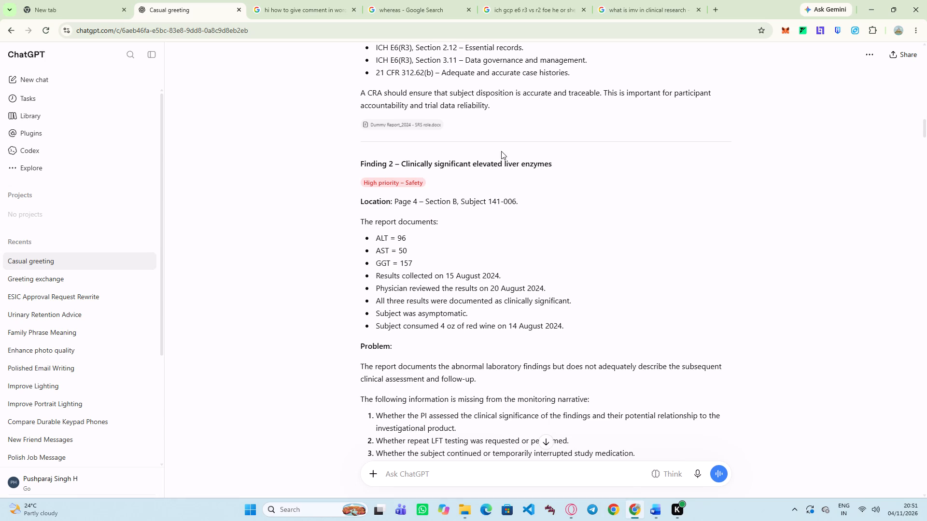
left_click(645, 2)
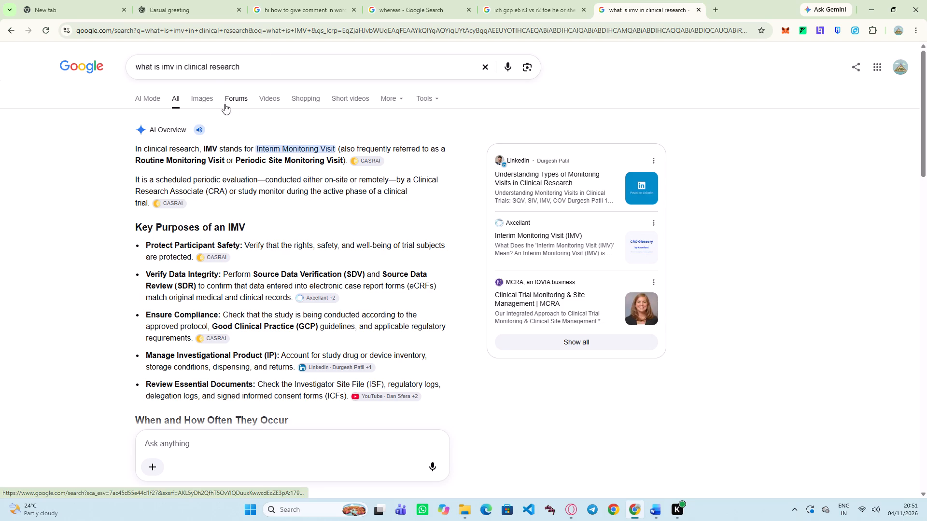
left_click_drag(173, 67, 163, 68)
key("ctrl+v")
key("Return")
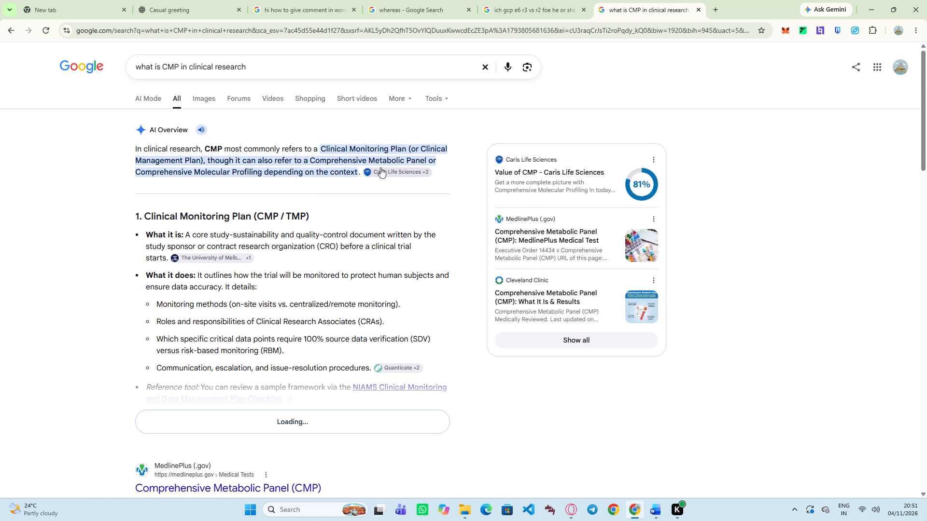
Switch back to the Word report and read from the Site Status comments on to the Documentation questions on page 2.
key("alt+Tab")
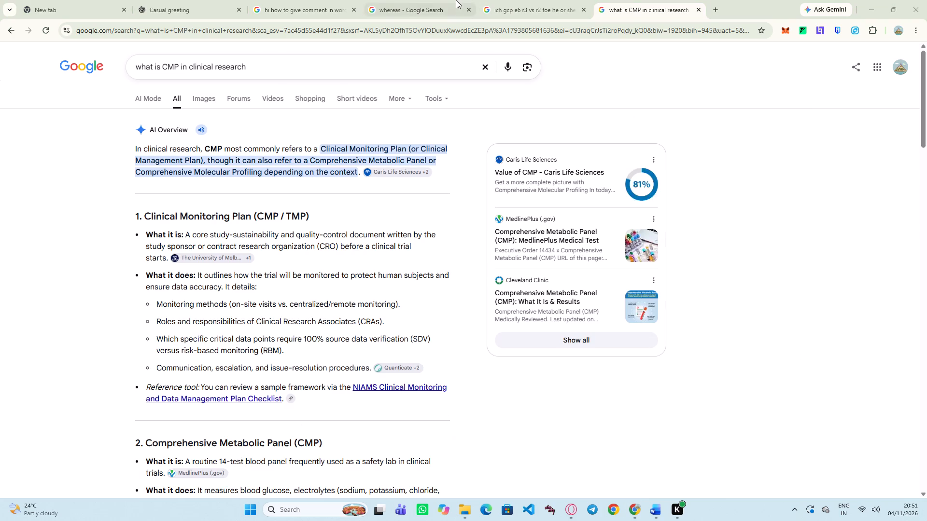
left_click(394, 0)
left_click(265, 0)
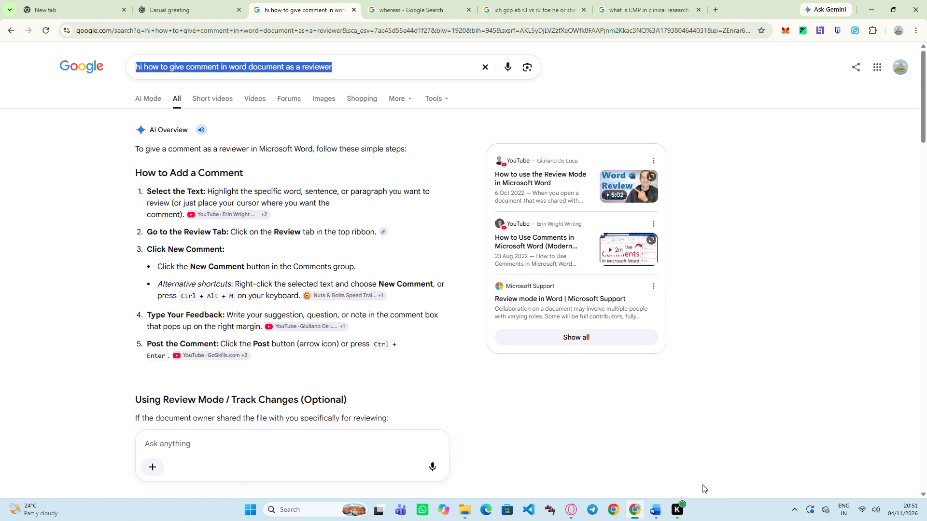
left_click(653, 510)
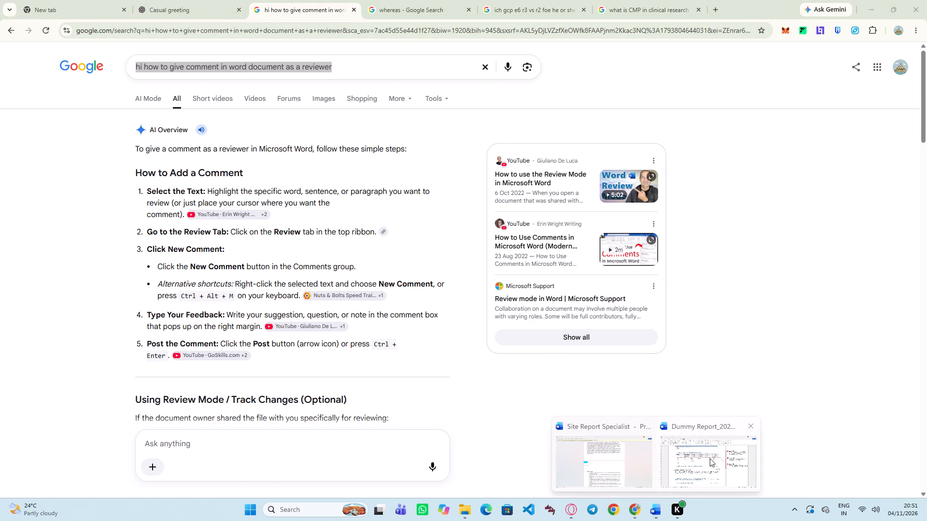
left_click(710, 458)
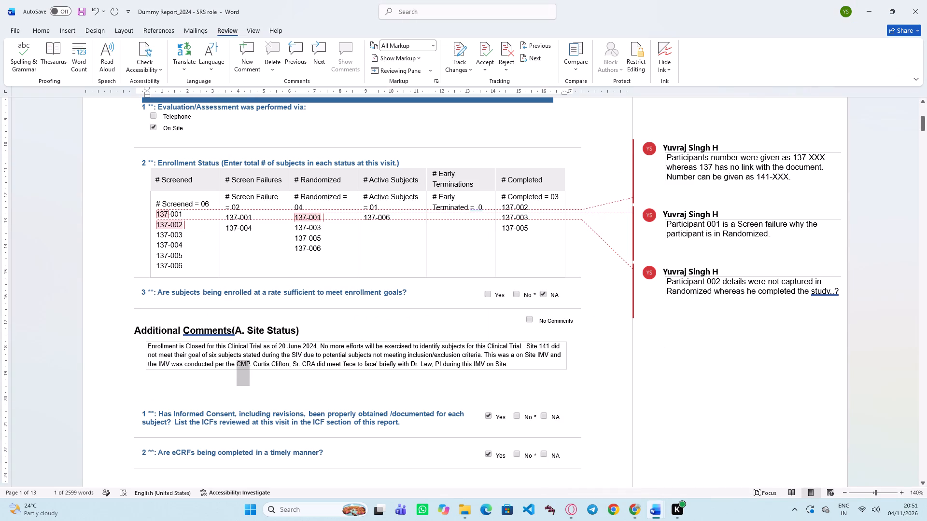
scroll(335, 378, "down", 2)
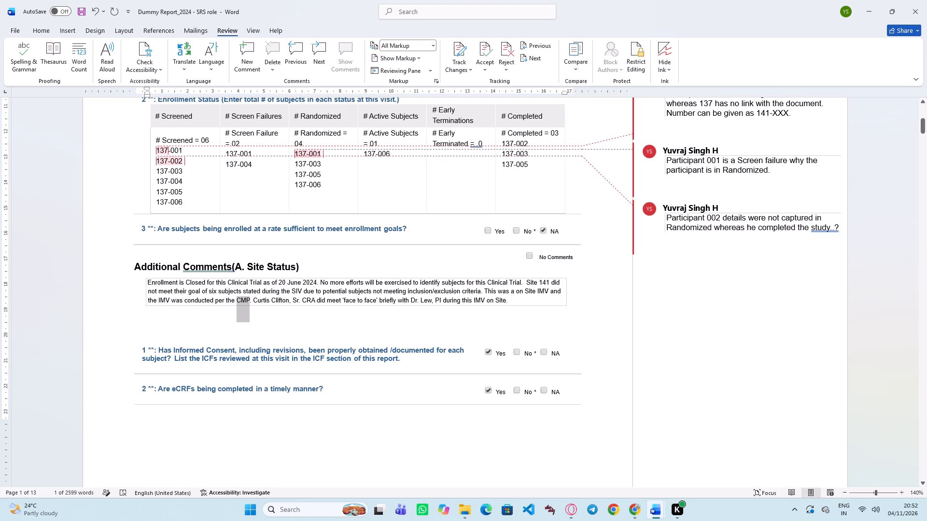
scroll(464, 394, "down", 1)
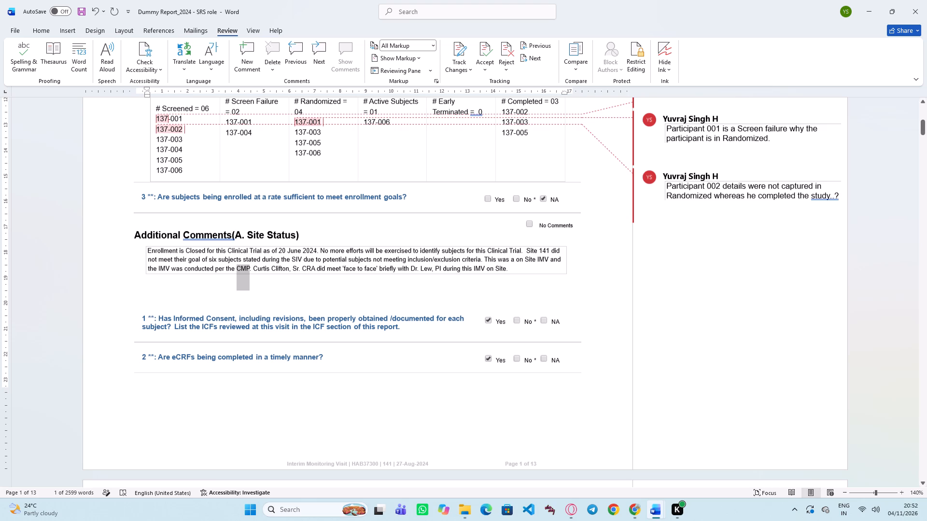
scroll(456, 364, "down", 7)
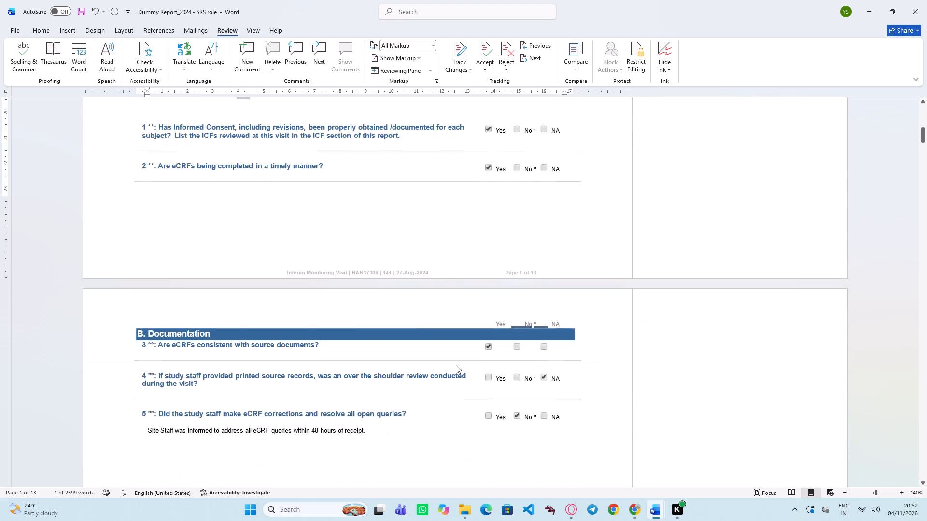
scroll(456, 365, "down", 1)
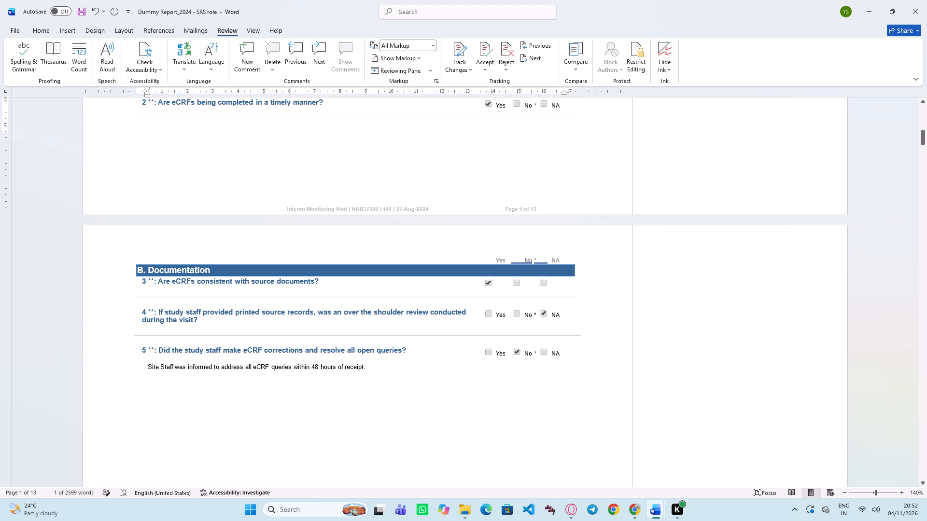
Copy "over the shoulder review" from Documentation question 4 and search Google for "what is over the shoulder review in clinical research".
left_click_drag(345, 312, 428, 318)
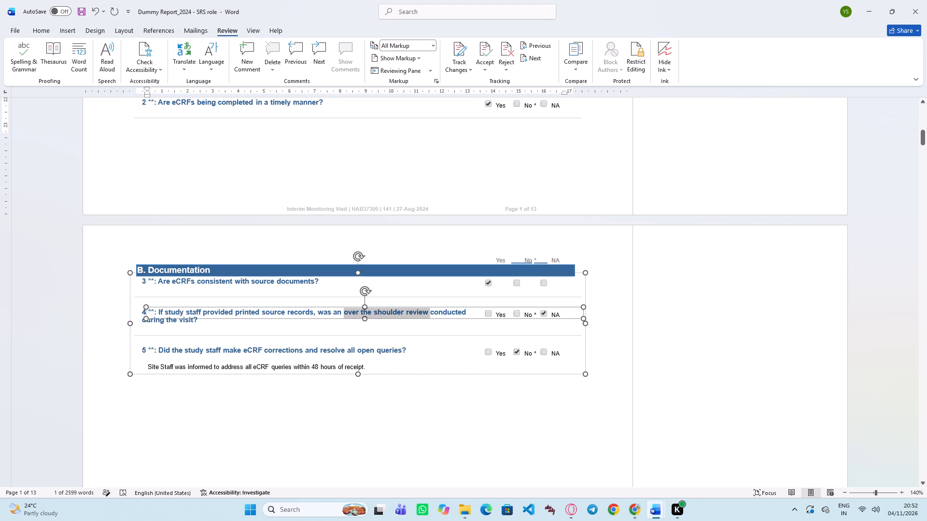
left_click_drag(428, 318, 426, 316)
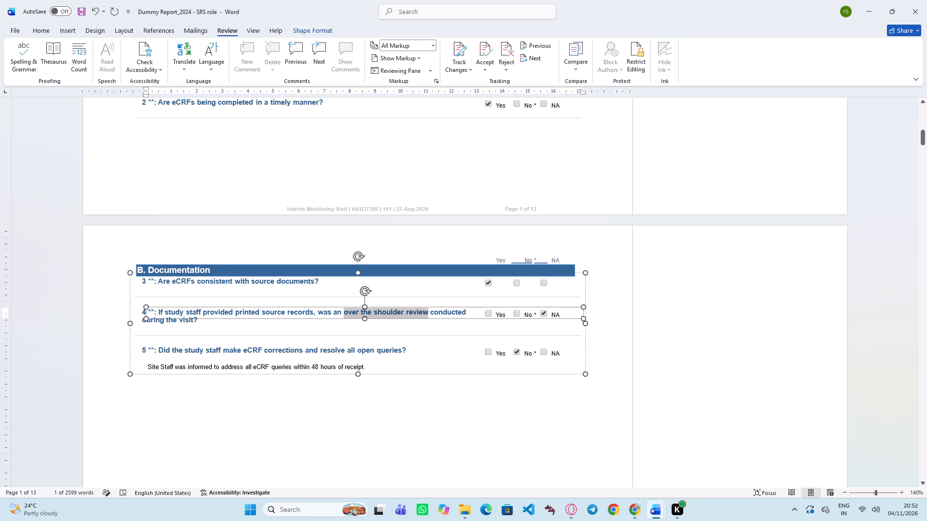
key("ctrl+c")
key("alt+Tab")
left_click(659, 0)
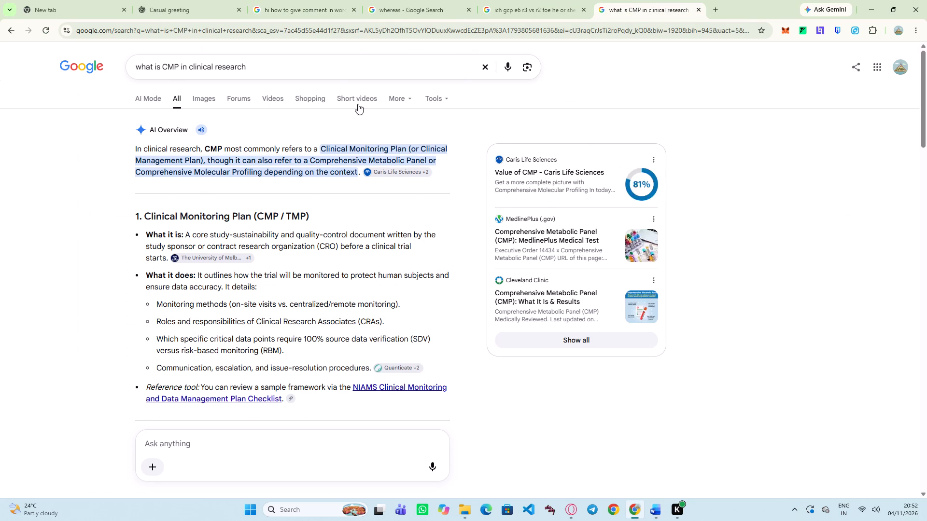
left_click_drag(178, 65, 175, 65)
left_click_drag(175, 65, 164, 69)
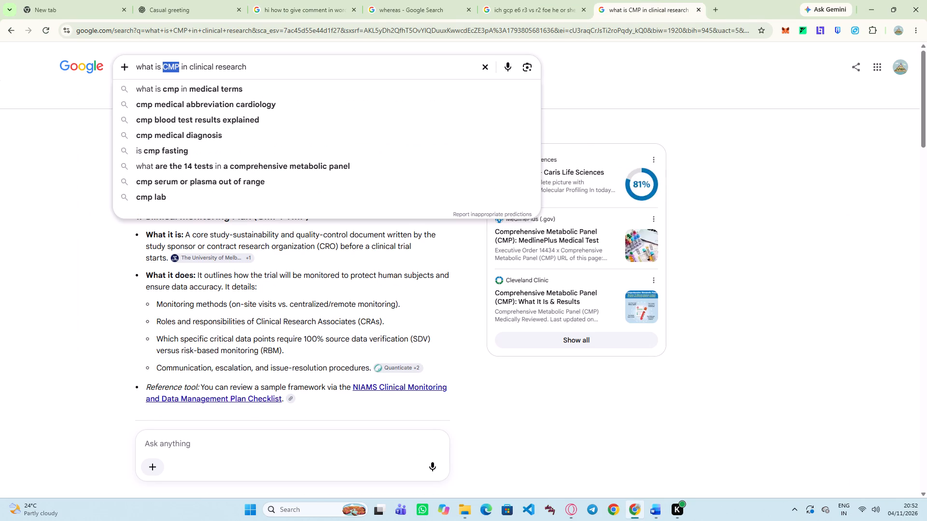
key("ctrl+v")
key("Return")
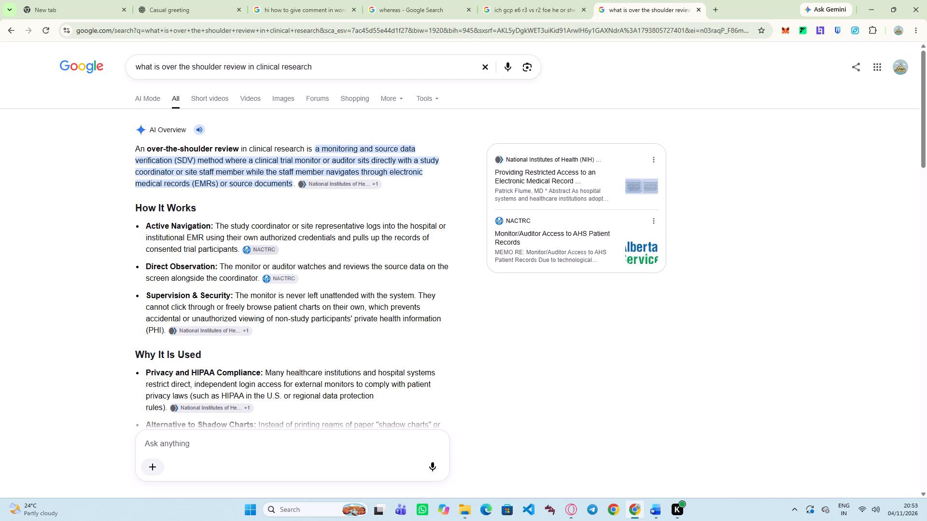
Return to the Word report and examine Documentation question 4 and its NA answer.
key("alt+Tab")
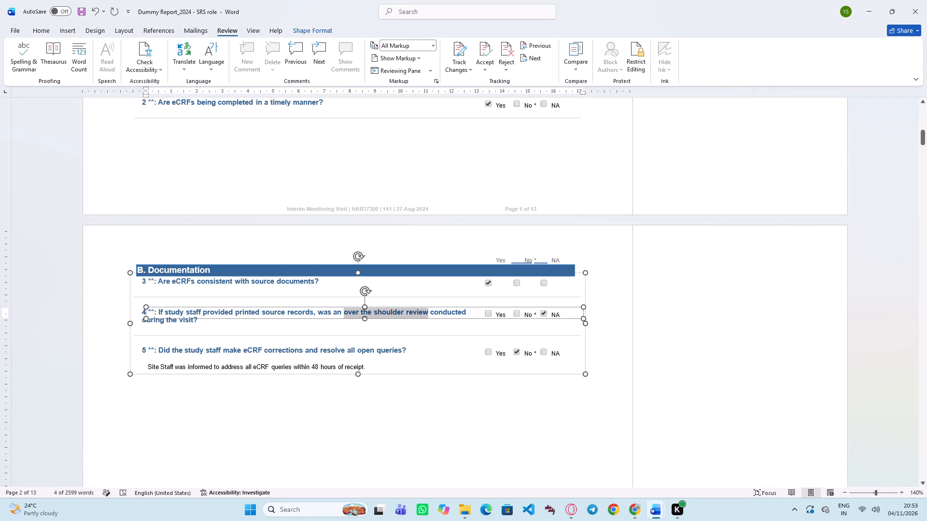
left_click(472, 410)
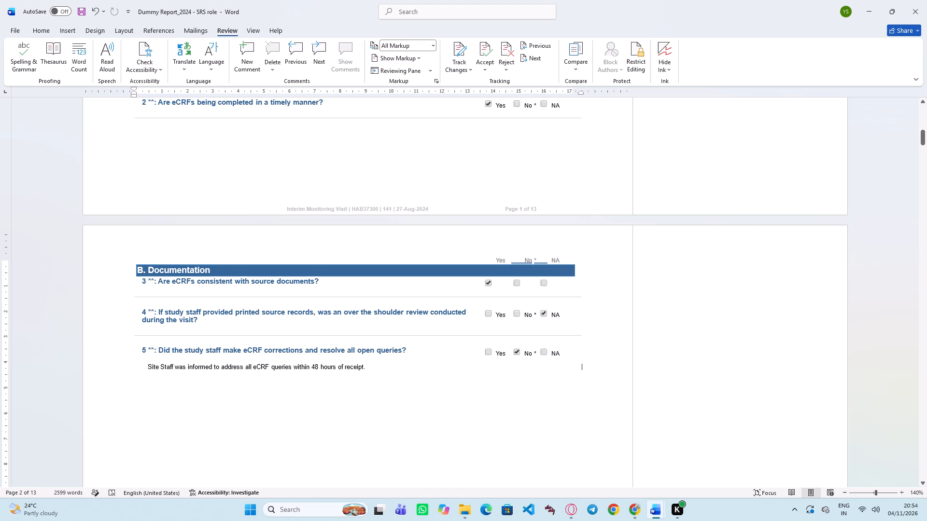
left_click_drag(548, 313, 543, 313)
left_click(552, 331)
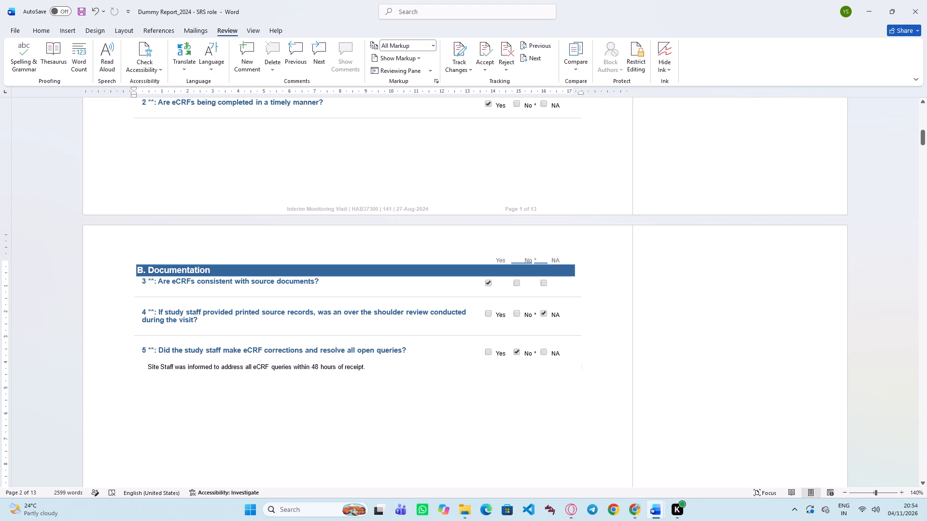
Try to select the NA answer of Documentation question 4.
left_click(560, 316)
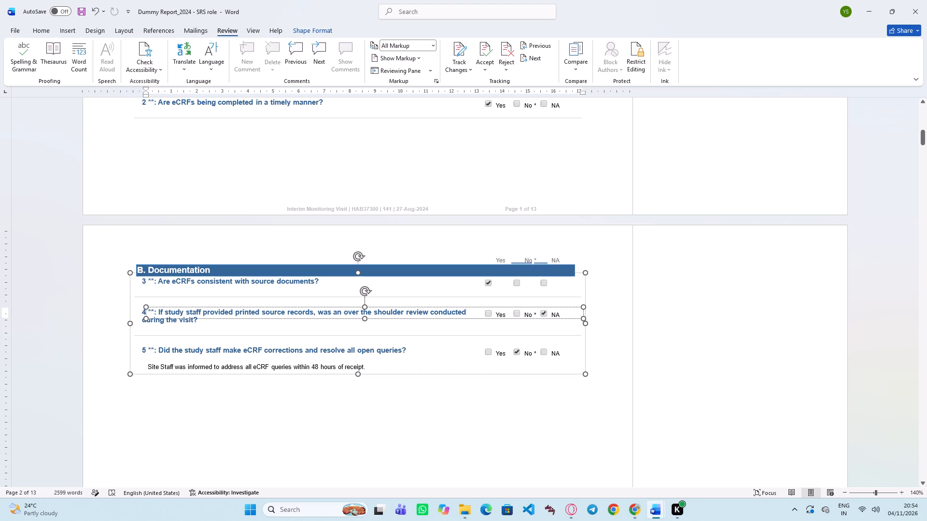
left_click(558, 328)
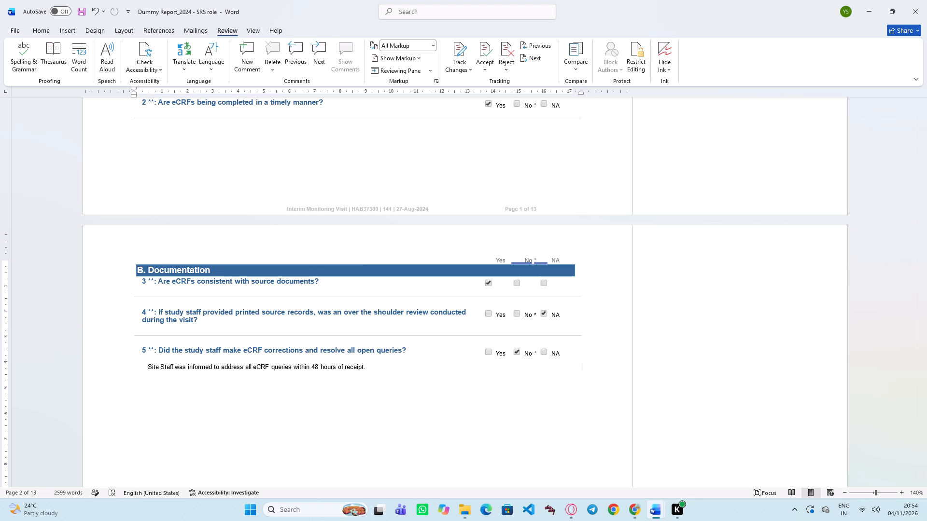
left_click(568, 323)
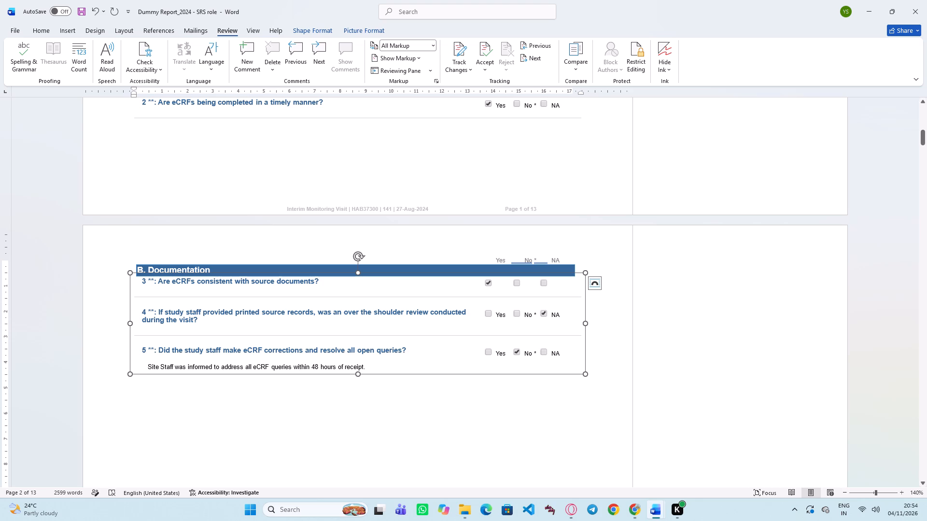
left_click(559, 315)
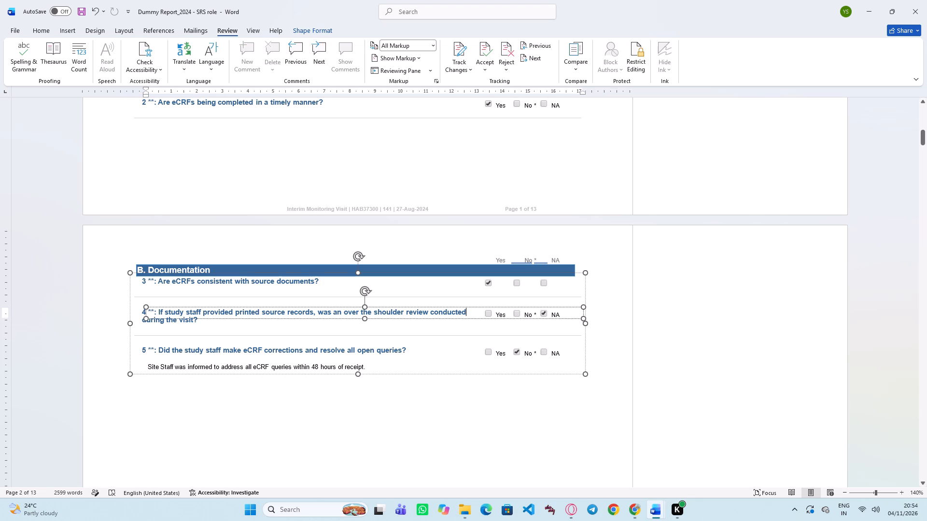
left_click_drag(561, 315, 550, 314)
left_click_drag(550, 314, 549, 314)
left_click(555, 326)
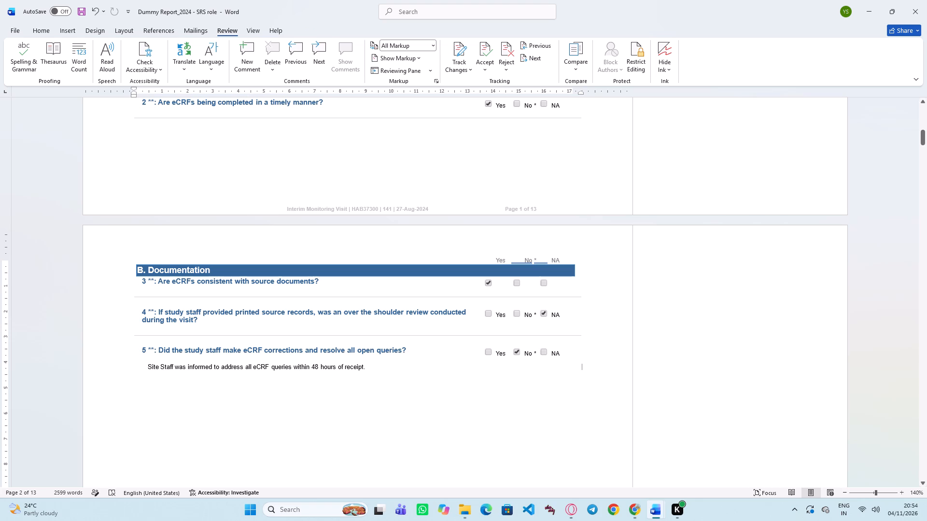
Examine Documentation questions 5 to 8 on pages 2 and 3, looking back at the Enrollment Status table on page 1.
scroll(514, 395, "down", 5)
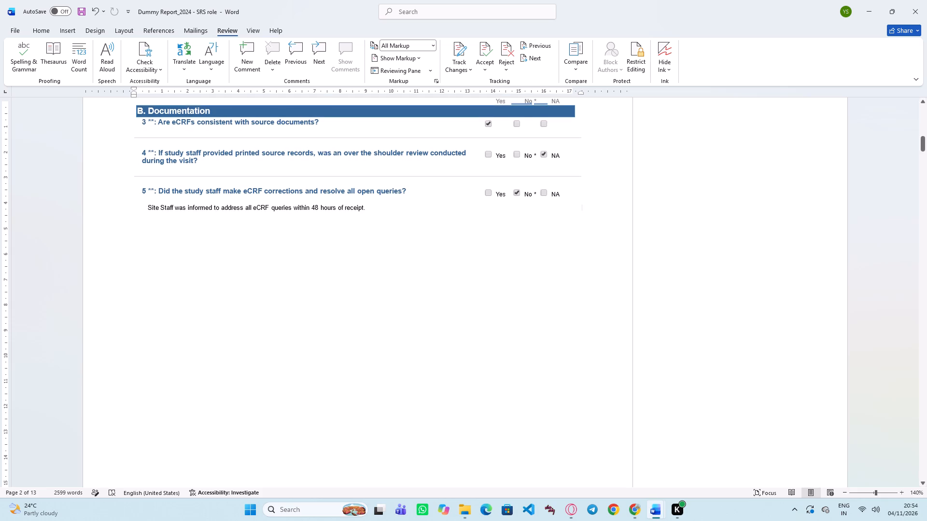
scroll(513, 397, "down", 11)
scroll(512, 398, "up", 7)
scroll(511, 398, "down", 2)
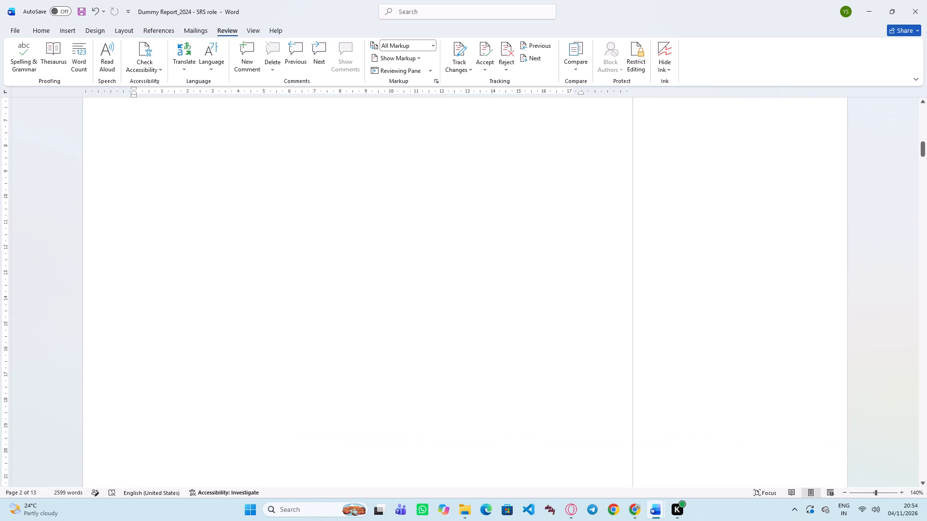
scroll(511, 398, "down", 14)
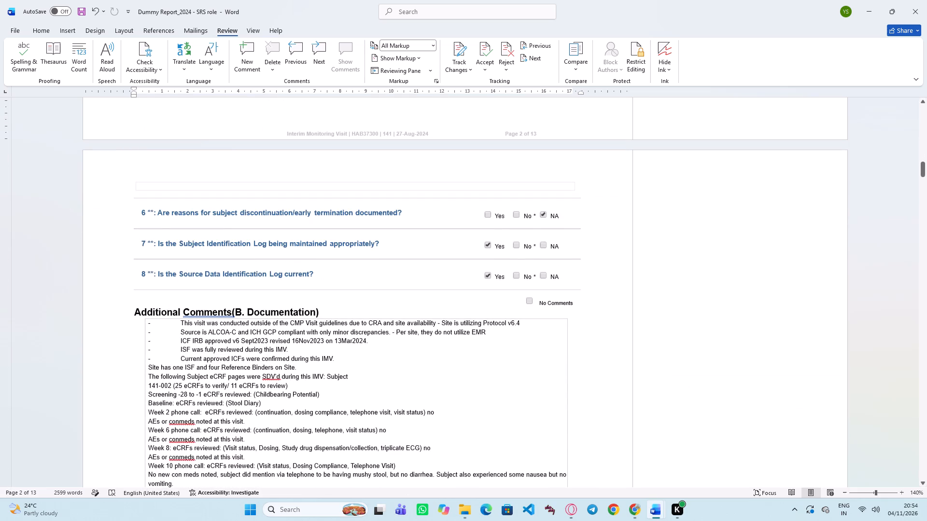
key("alt+Tab")
key("alt+Tab")
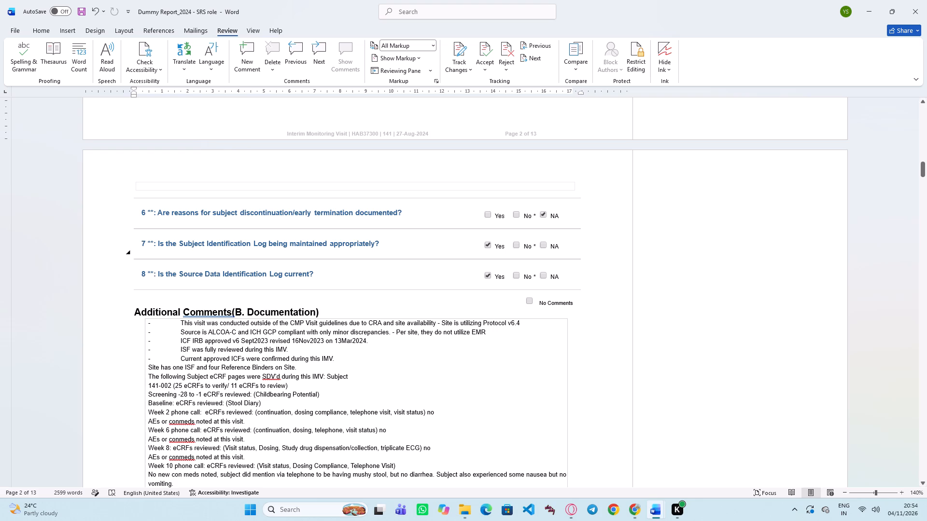
scroll(429, 283, "up", 20)
scroll(429, 283, "up", 8)
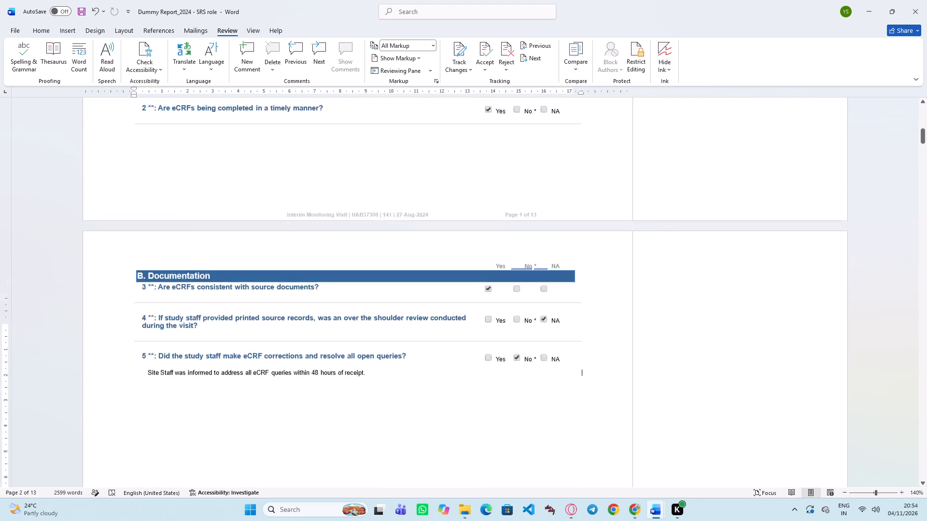
scroll(426, 344, "up", 12)
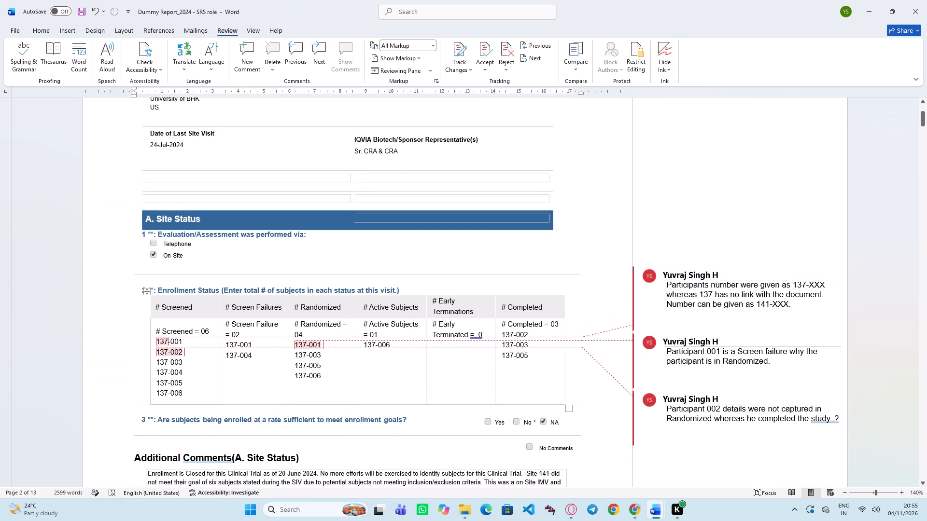
scroll(419, 345, "down", 5)
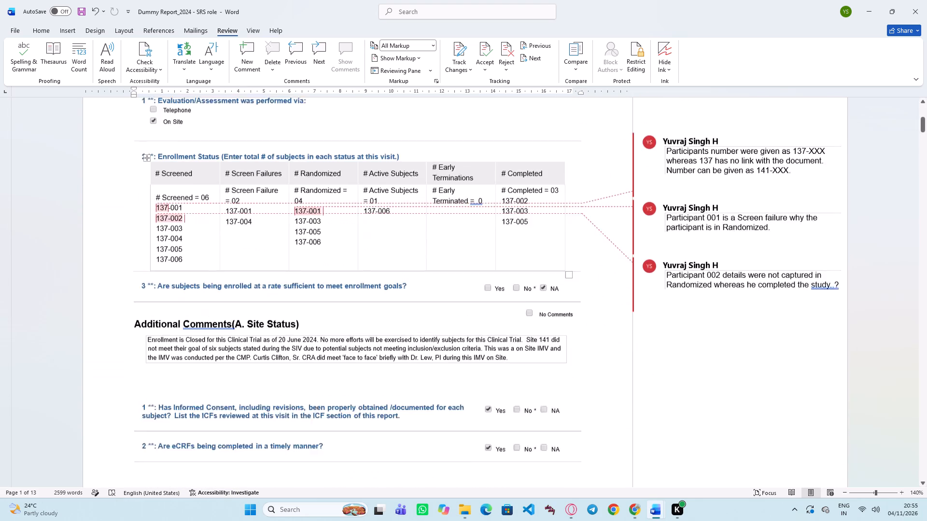
scroll(418, 346, "down", 20)
scroll(418, 346, "down", 14)
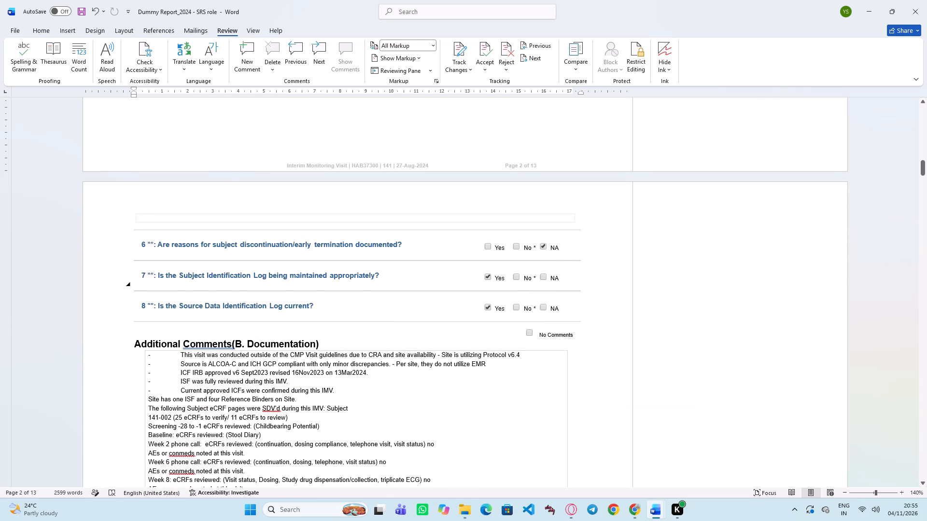
scroll(459, 334, "down", 2)
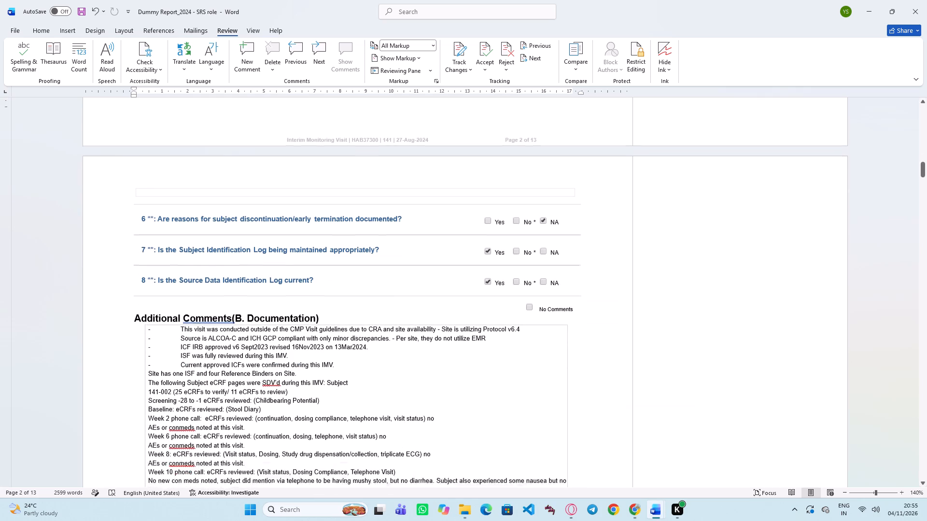
scroll(458, 335, "down", 4)
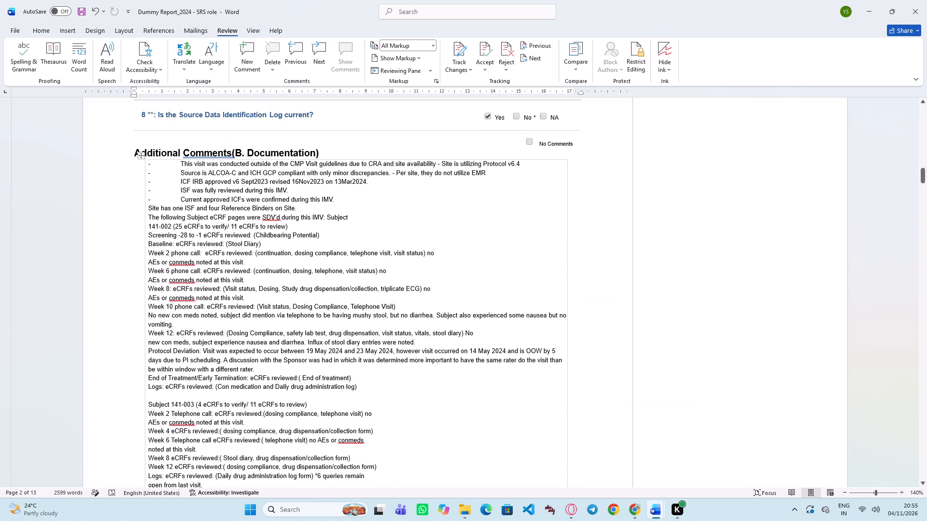
left_click(467, 337)
scroll(465, 337, "down", 2)
scroll(464, 337, "up", 1)
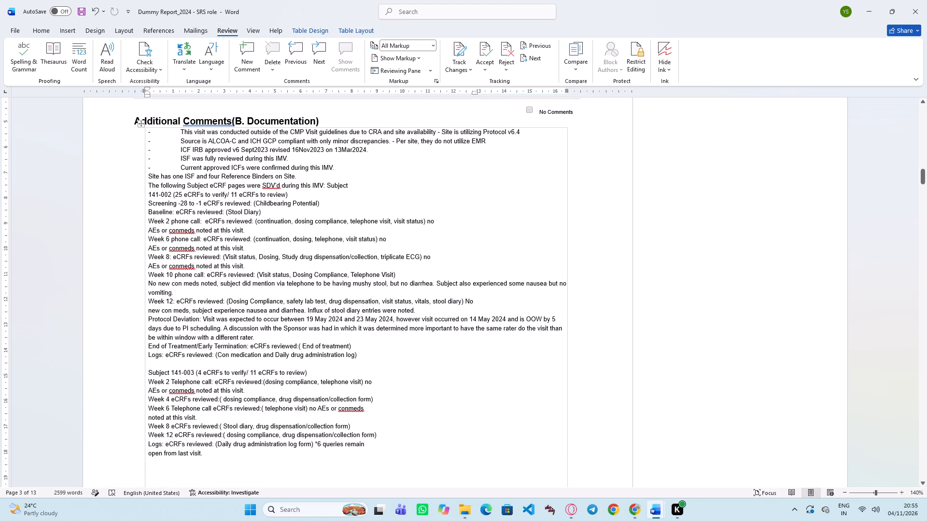
left_click(378, 228)
left_click(395, 234)
Switch to Chrome and go back to the earlier Google results for "what is CMP in clinical research".
left_click(631, 509)
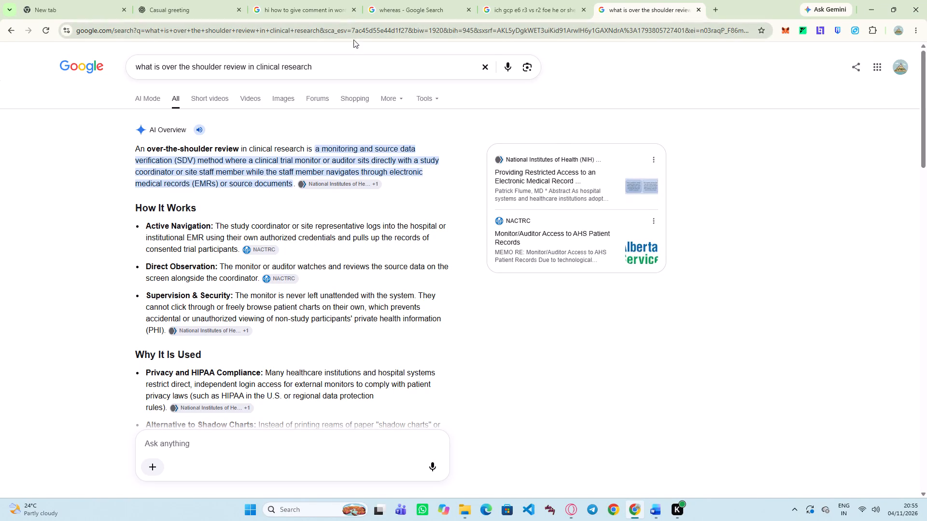
left_click(8, 28)
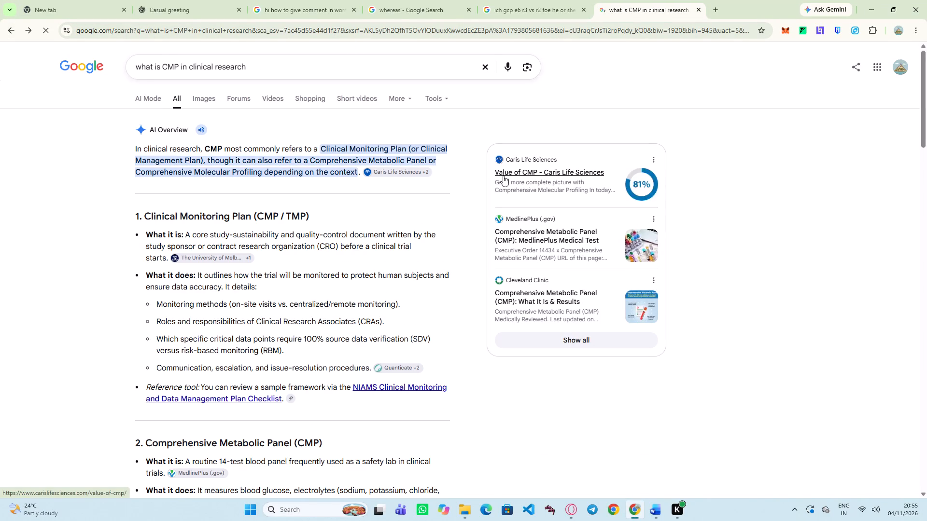
Return to the Word report, copy ALCOA-C from the Documentation comments, and search Google for "what is ALCOA-C in clinical research".
key("alt+Tab")
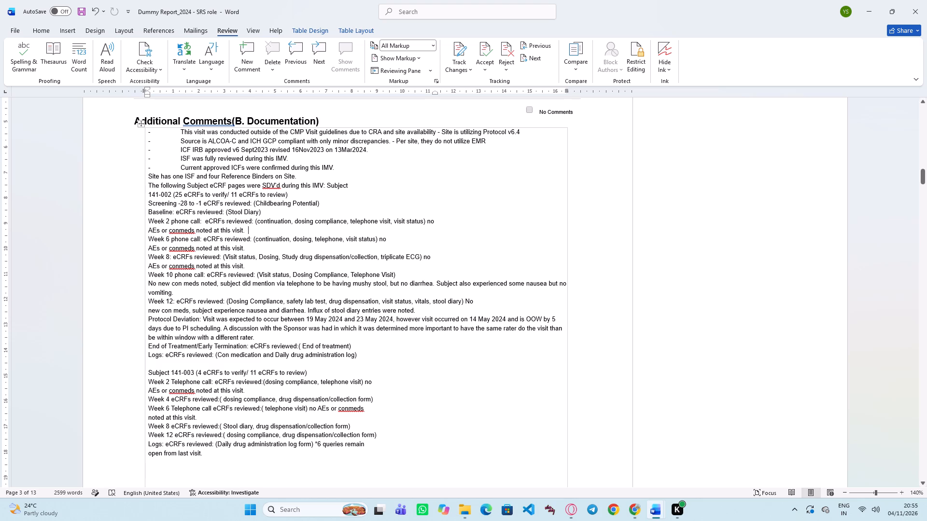
left_click_drag(209, 140, 232, 141)
left_click_drag(232, 141, 234, 141)
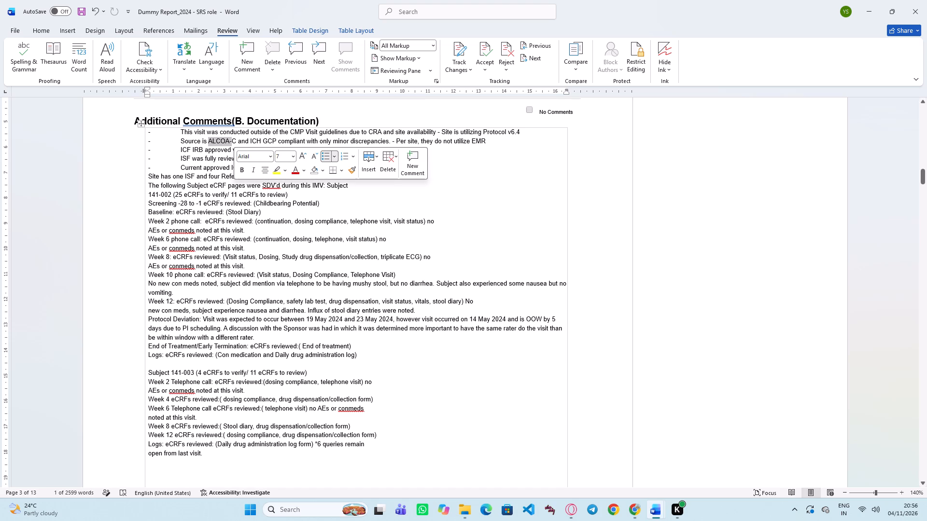
left_click(227, 152)
left_click_drag(208, 142, 219, 143)
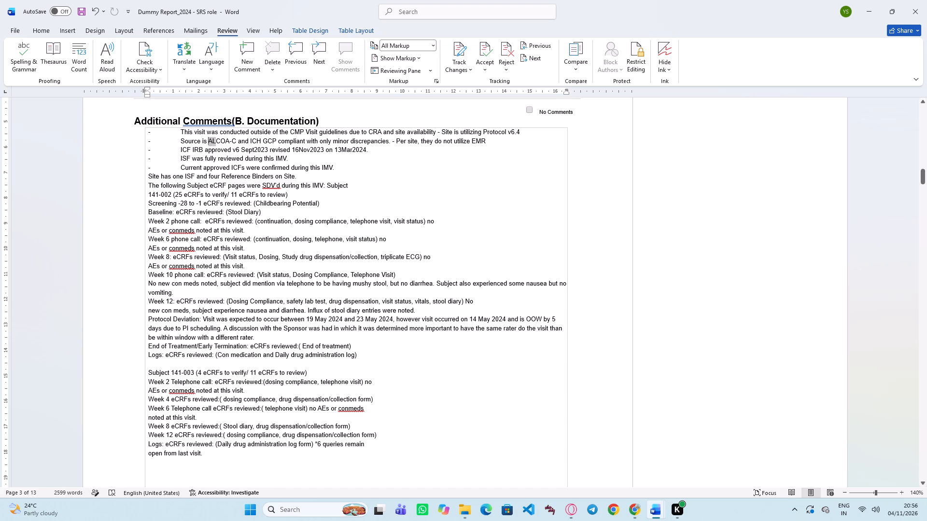
left_click_drag(219, 143, 234, 143)
key("ctrl+c")
key("alt+Tab")
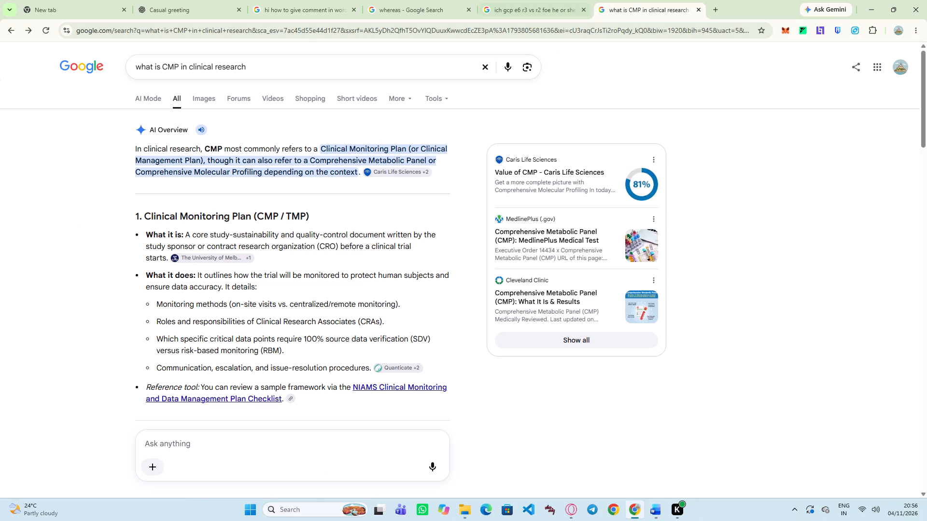
left_click_drag(177, 66, 163, 67)
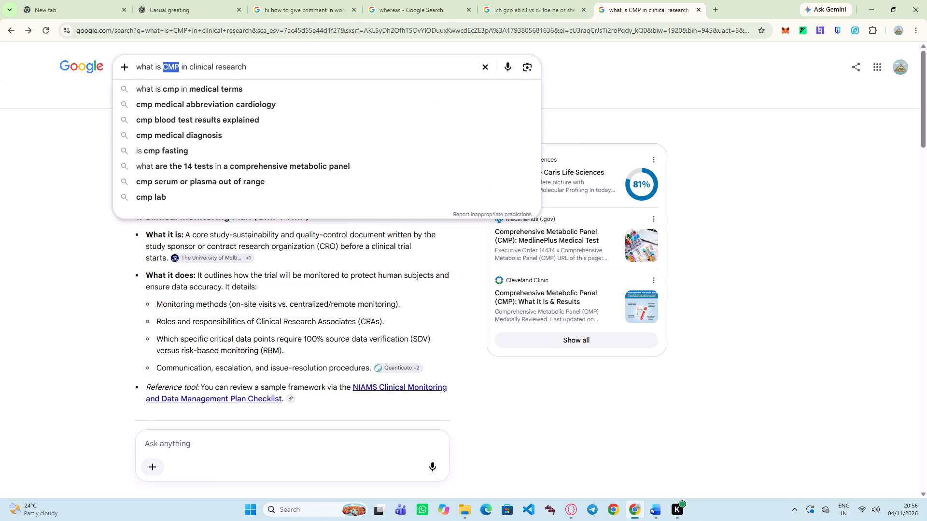
key("ctrl+v")
key("Return")
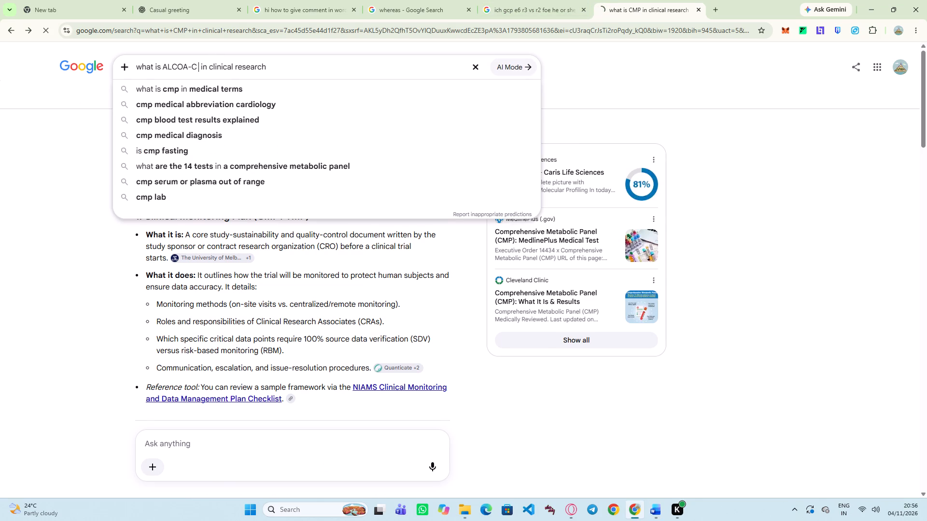
key("BackSpace")
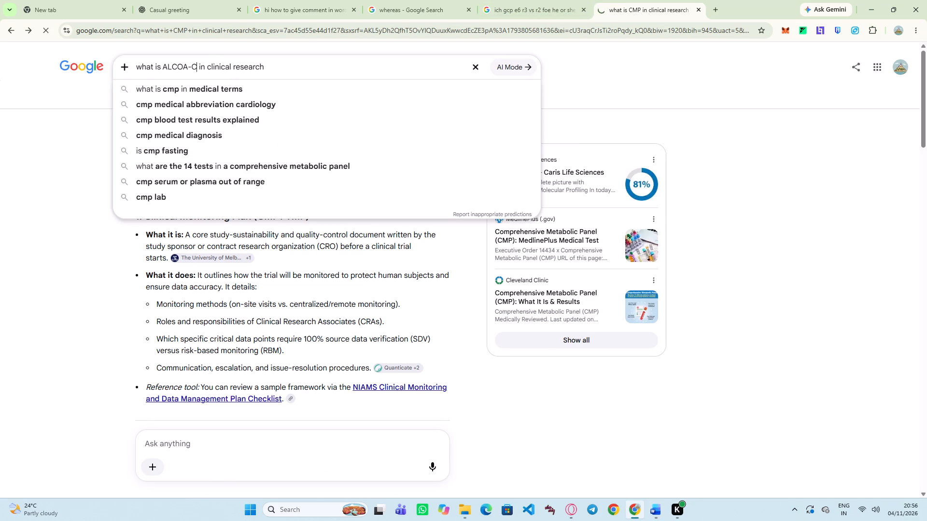
key("Return")
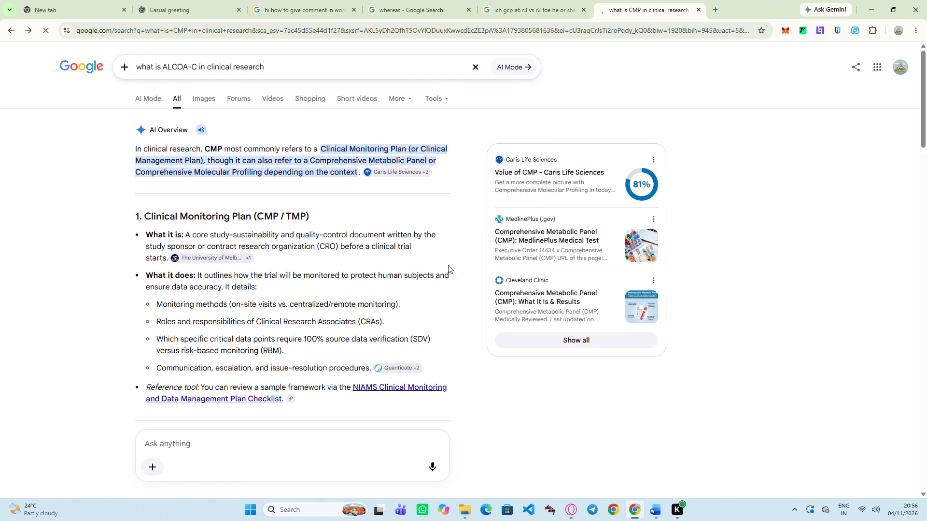
Check the computer's Wi-Fi connection.
left_click(860, 508)
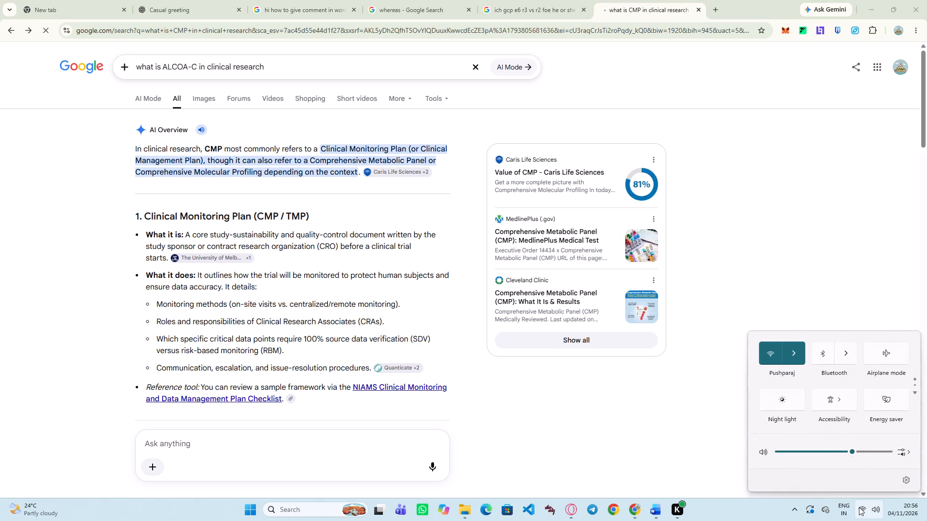
left_click(793, 274)
Return to the Word report and reread the section B. Documentation comments, looking back at the Enrollment Status table in section A.
key("alt+Tab")
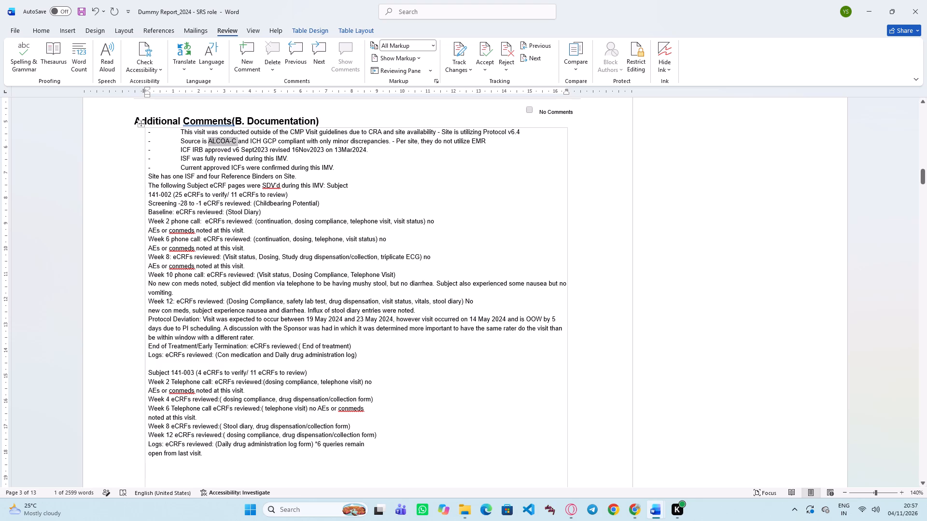
scroll(171, 301, "down", 1)
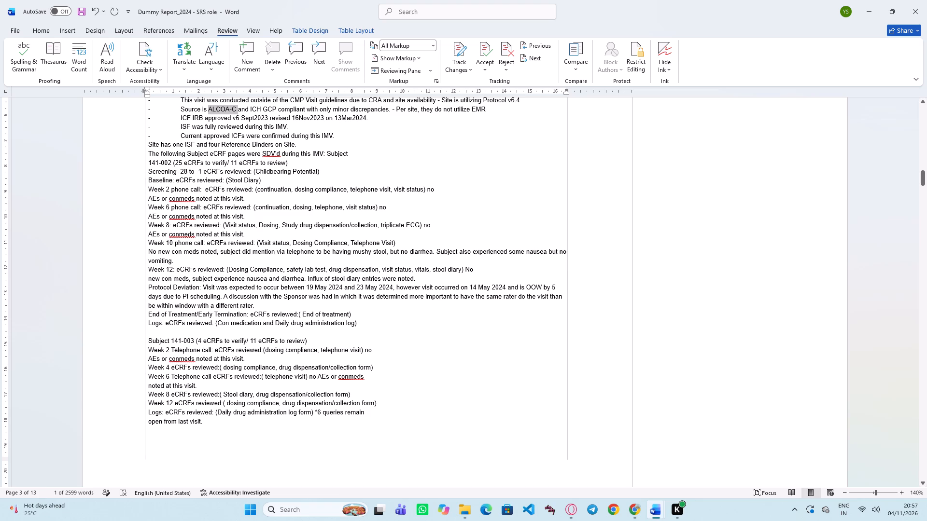
scroll(162, 319, "down", 1)
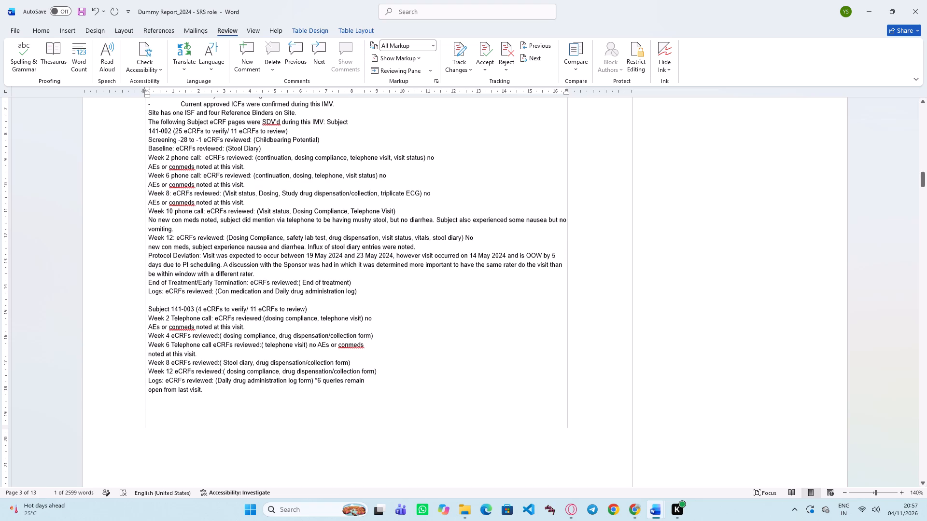
scroll(240, 319, "down", 1)
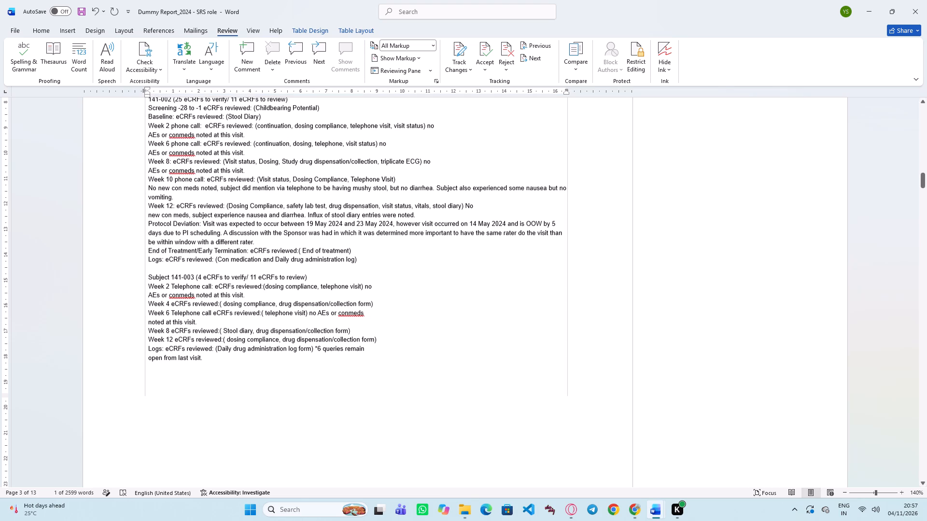
scroll(201, 283, "up", 16)
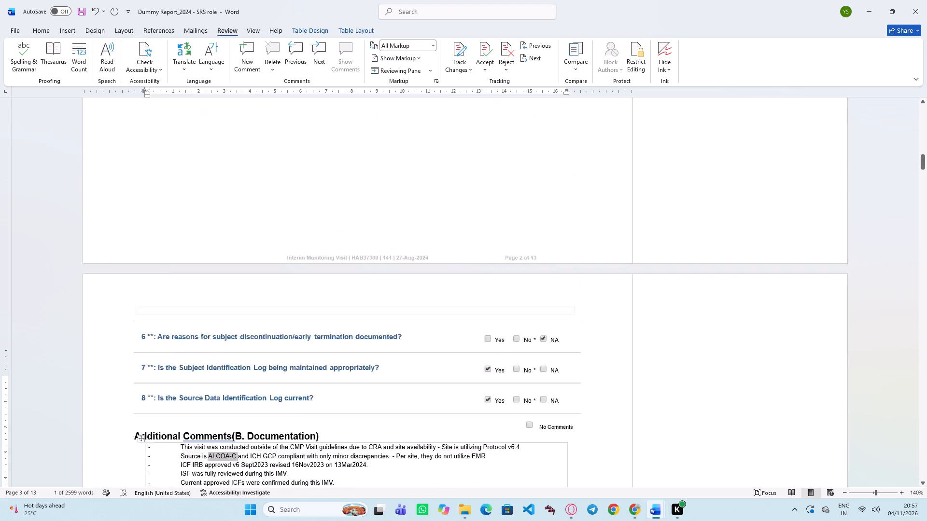
scroll(195, 292, "up", 20)
scroll(195, 292, "up", 14)
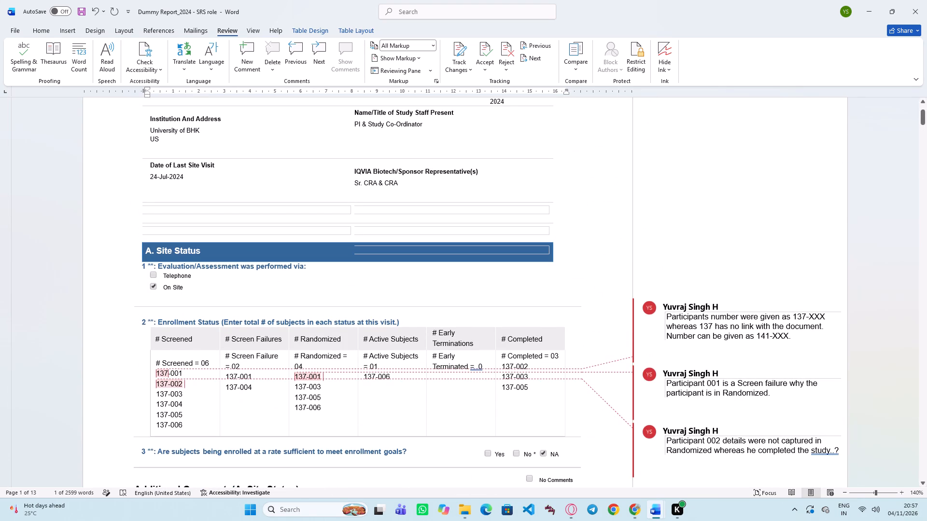
scroll(181, 307, "down", 13)
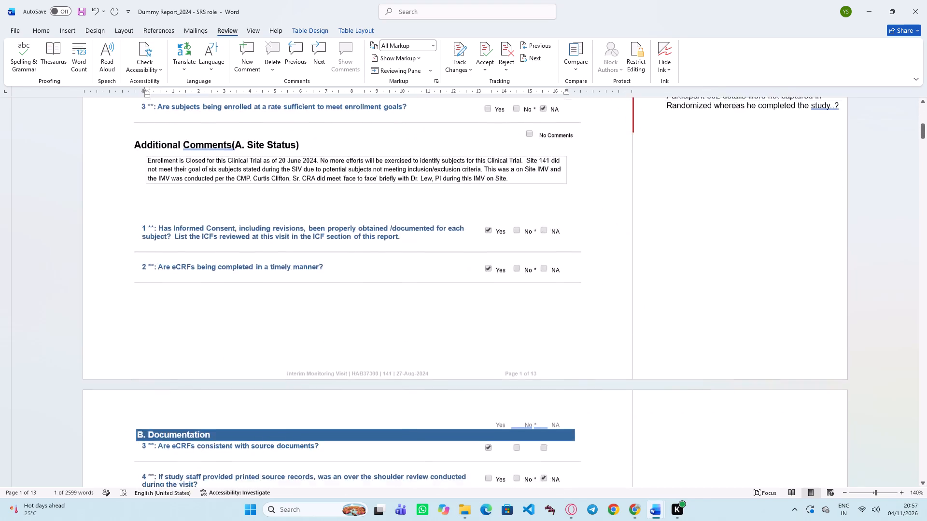
scroll(180, 310, "down", 20)
scroll(180, 310, "down", 15)
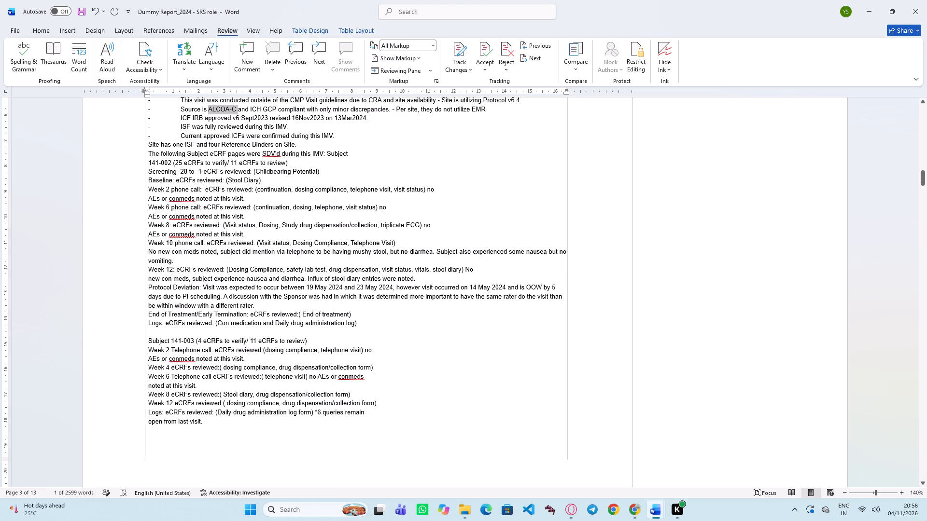
scroll(265, 425, "down", 17)
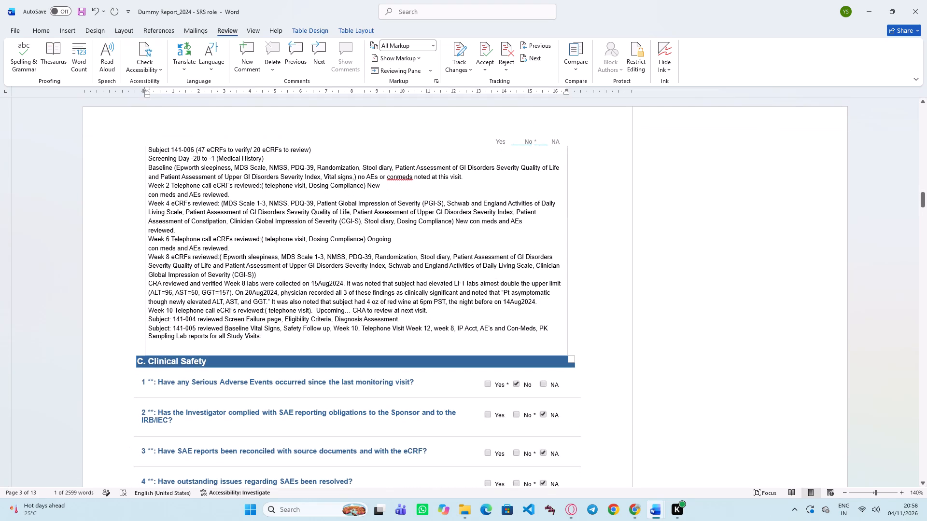
scroll(284, 352, "down", 11)
scroll(283, 353, "up", 1)
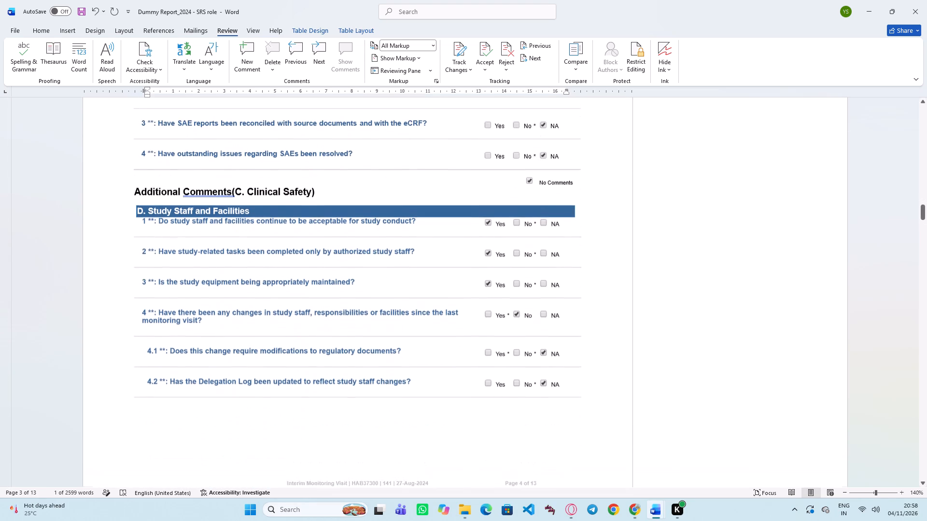
scroll(283, 353, "up", 3)
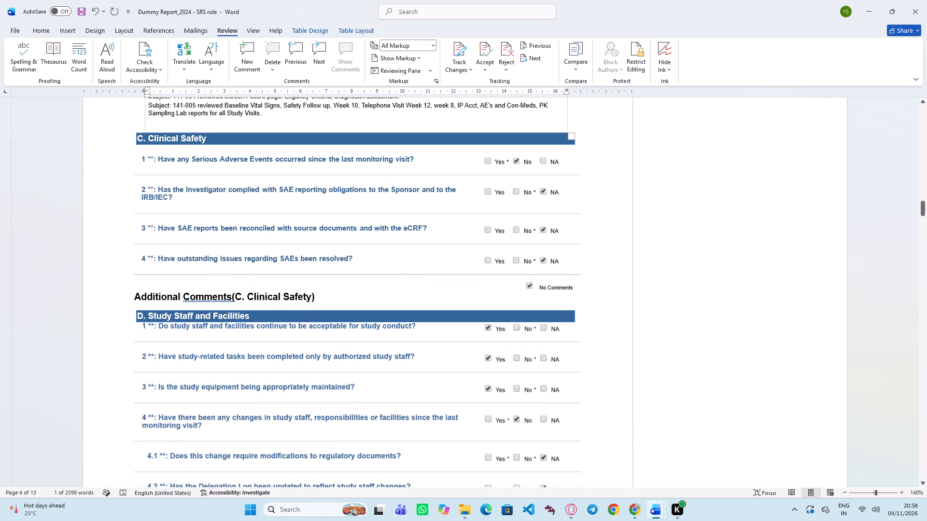
key("alt+Tab")
key("alt+Tab")
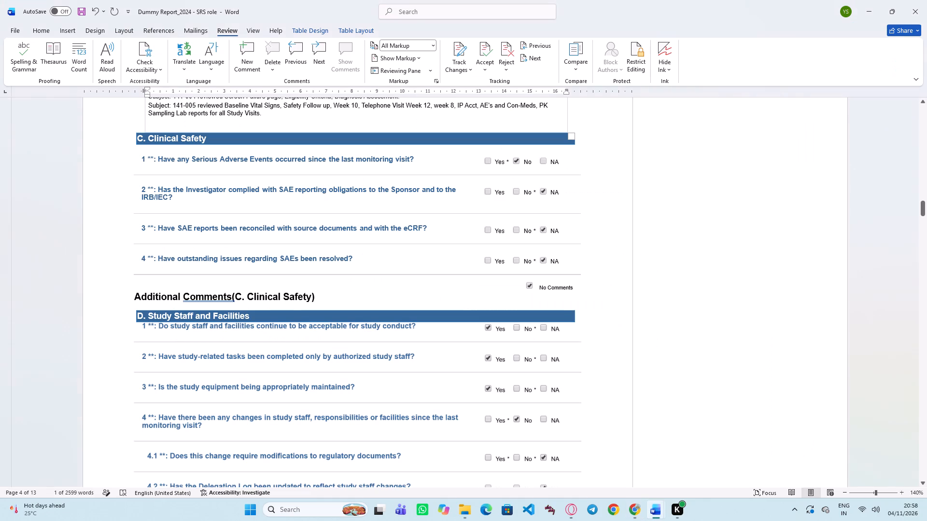
scroll(292, 304, "up", 4)
scroll(290, 304, "down", 4)
scroll(288, 306, "up", 3)
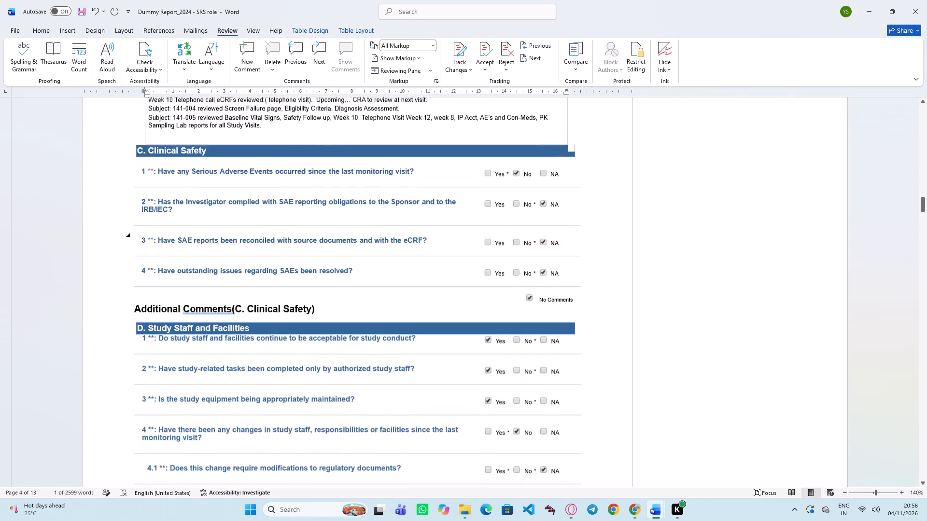
scroll(287, 306, "up", 5)
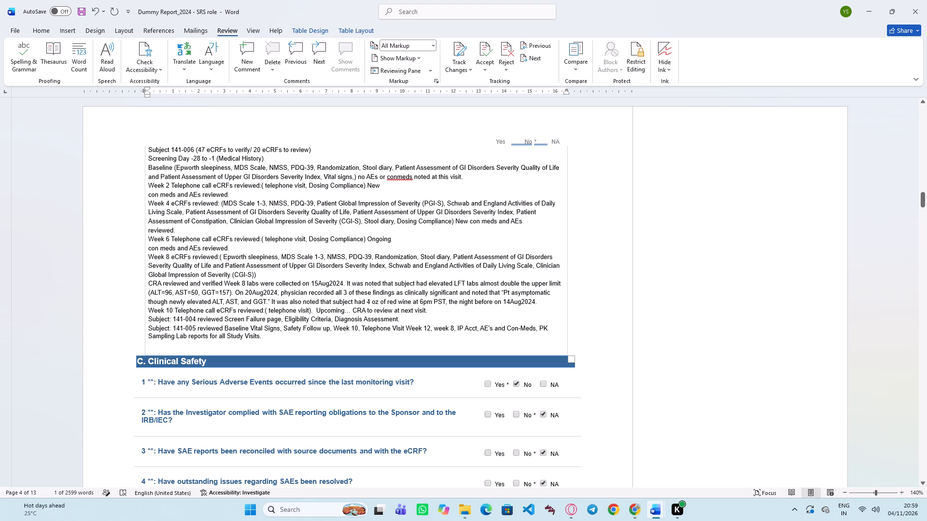
scroll(372, 219, "up", 13)
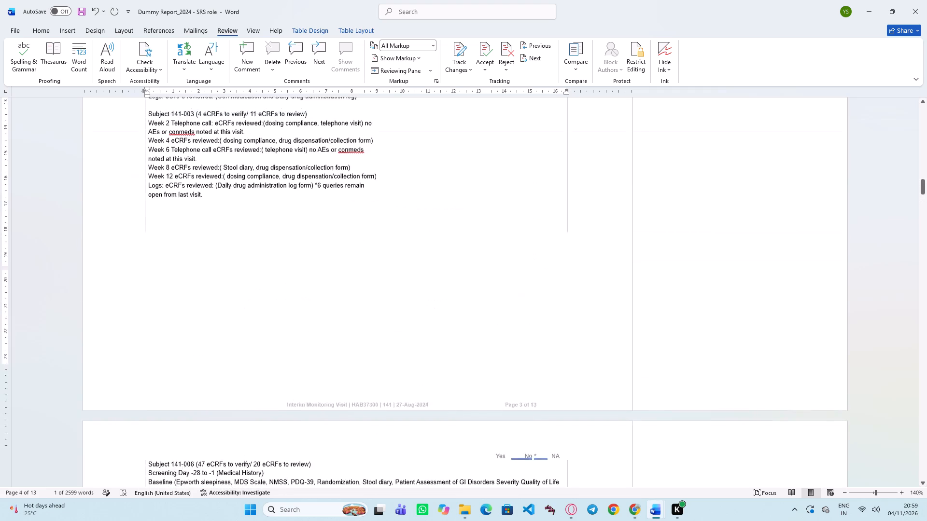
scroll(360, 236, "up", 20)
scroll(360, 236, "up", 20)
scroll(360, 236, "up", 1)
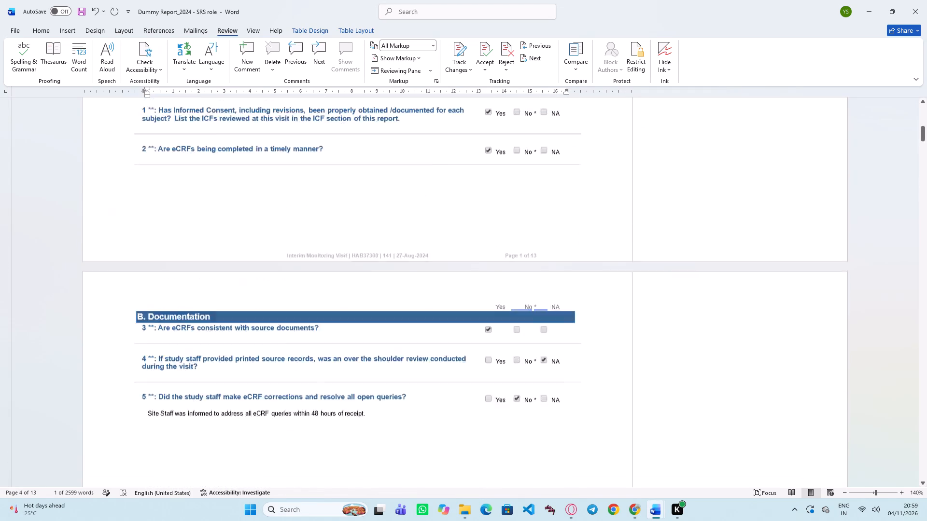
scroll(333, 278, "up", 8)
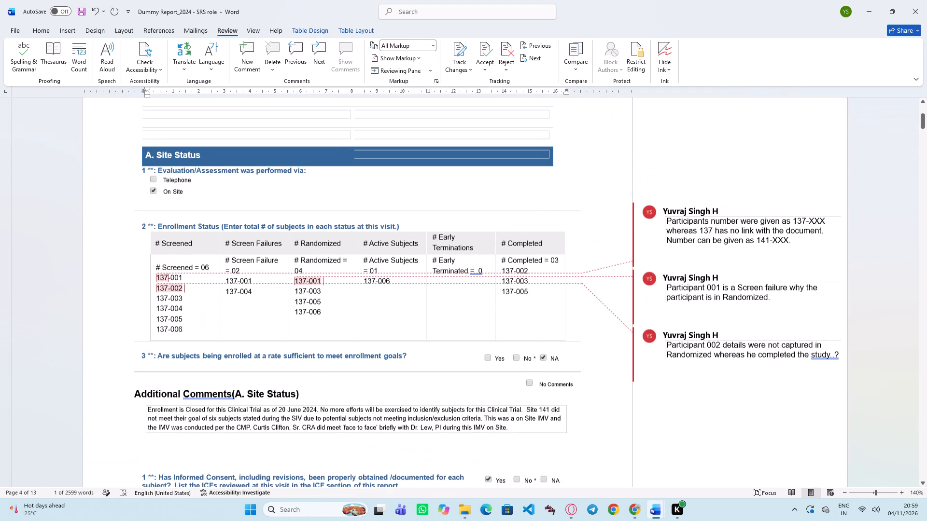
scroll(334, 277, "down", 5)
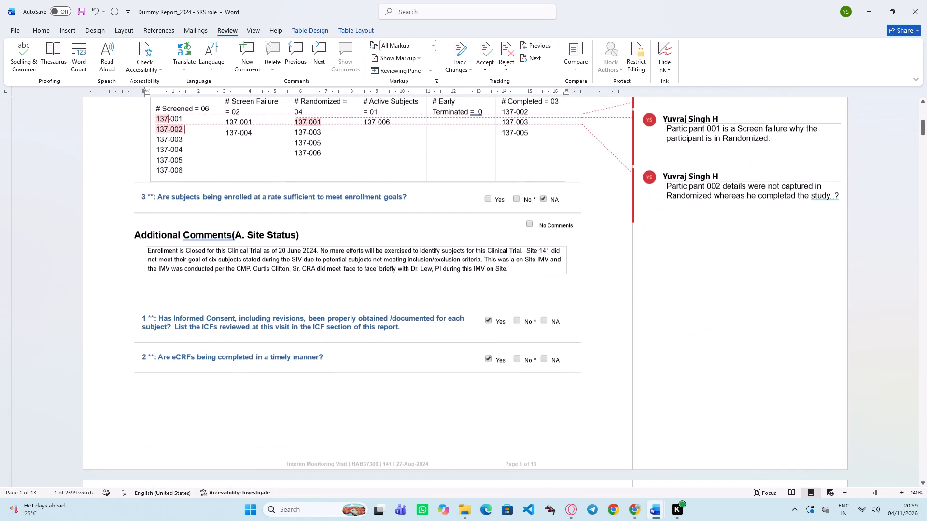
scroll(334, 277, "down", 20)
scroll(334, 277, "down", 16)
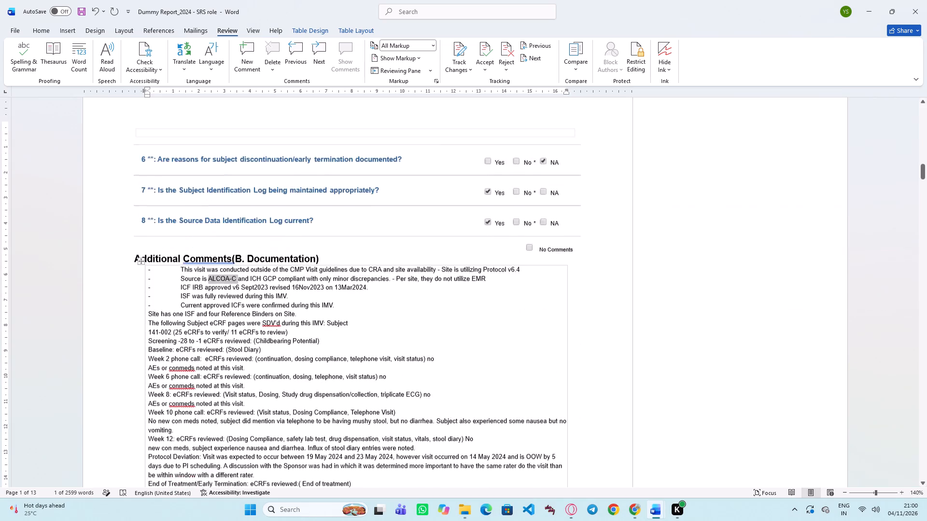
scroll(329, 284, "down", 4)
scroll(329, 284, "down", 18)
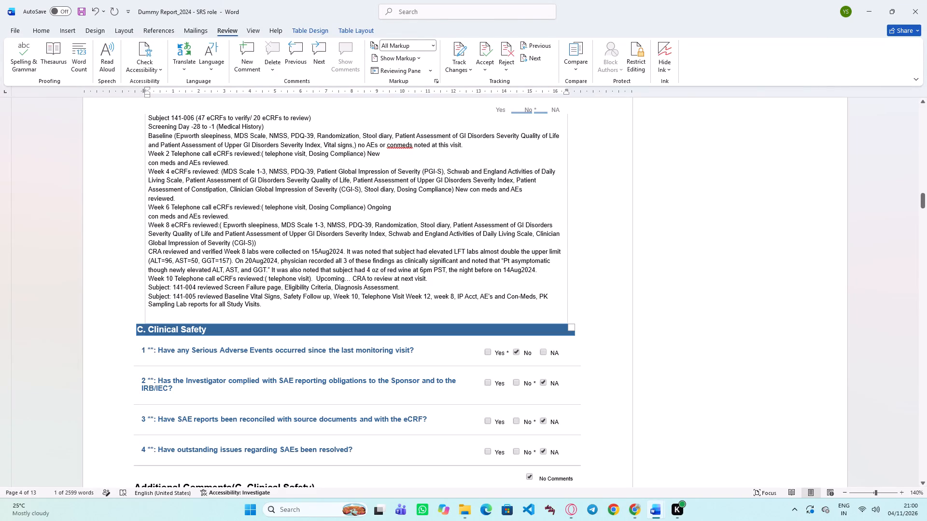
scroll(415, 233, "down", 1)
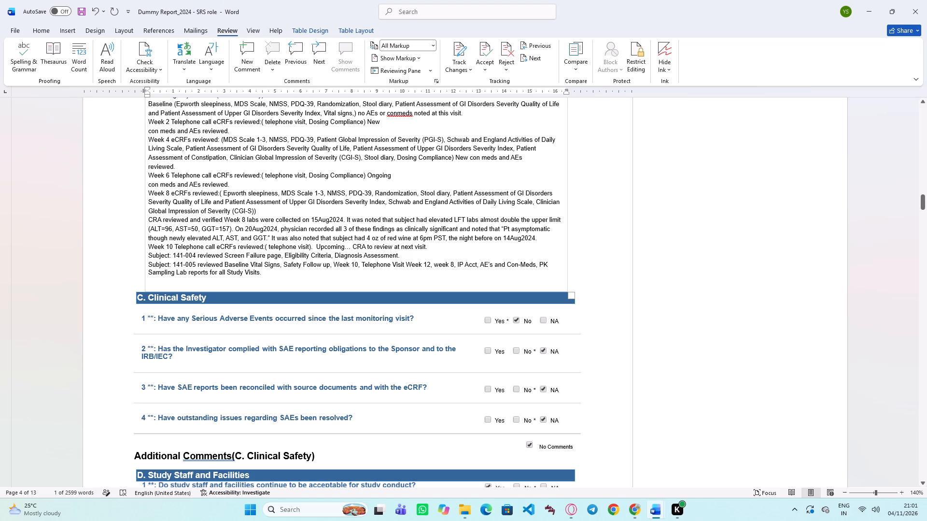
left_click(543, 234)
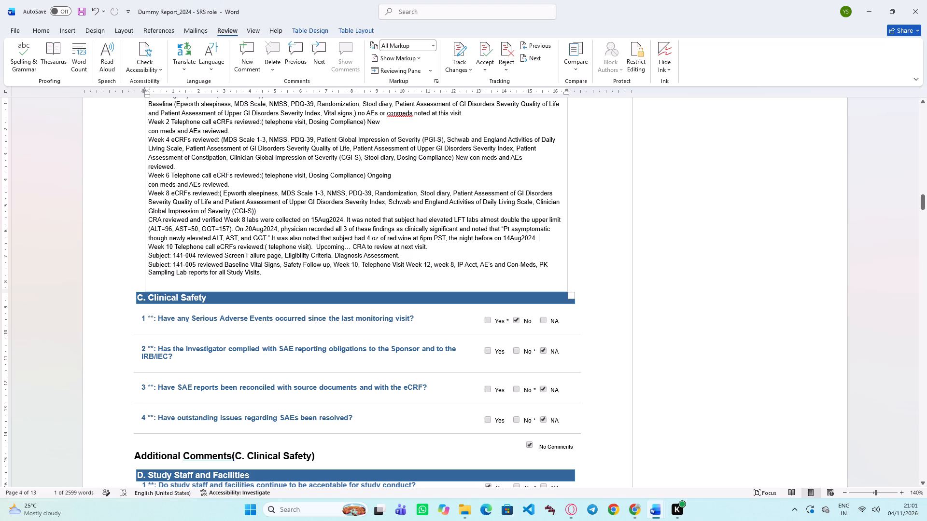
left_click_drag(512, 228, 521, 228)
left_click(503, 228)
left_click_drag(503, 228, 529, 228)
key("ctrl+c")
key("alt+Tab")
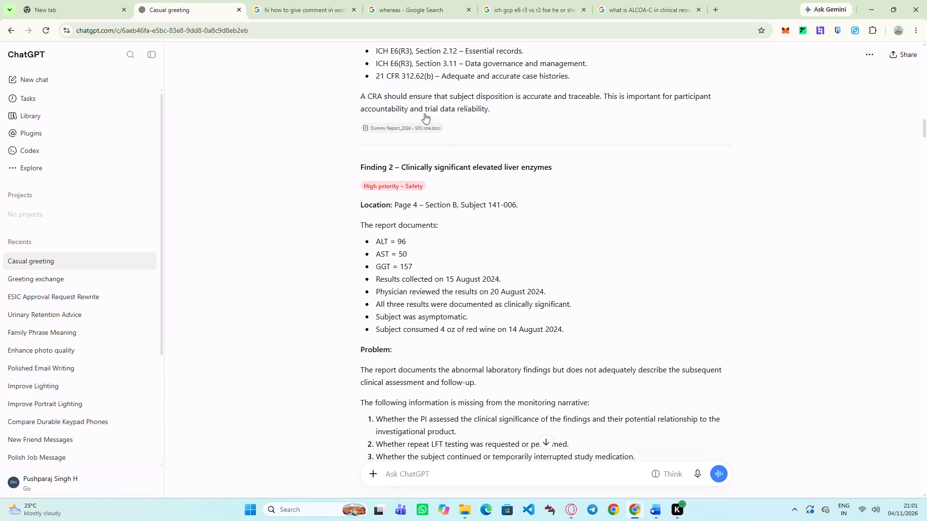
left_click(507, 7)
scroll(241, 182, "up", 14)
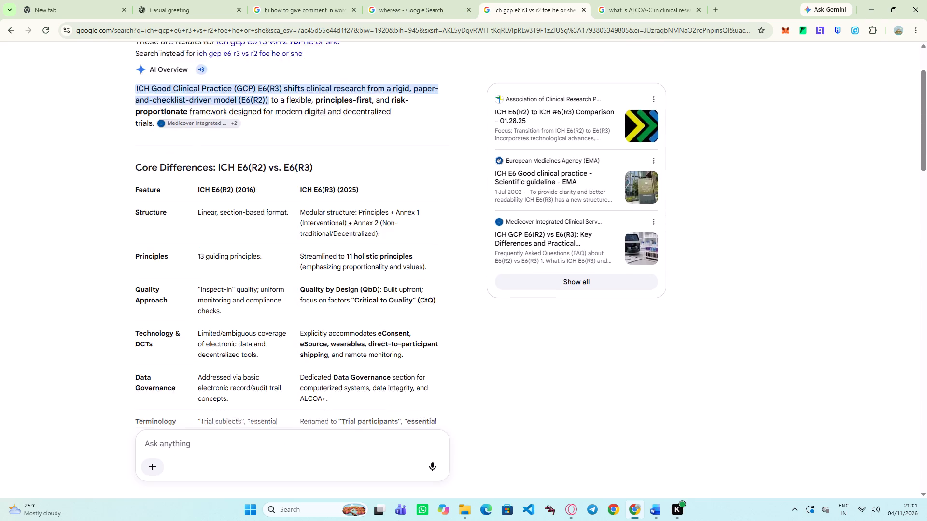
scroll(233, 183, "up", 7)
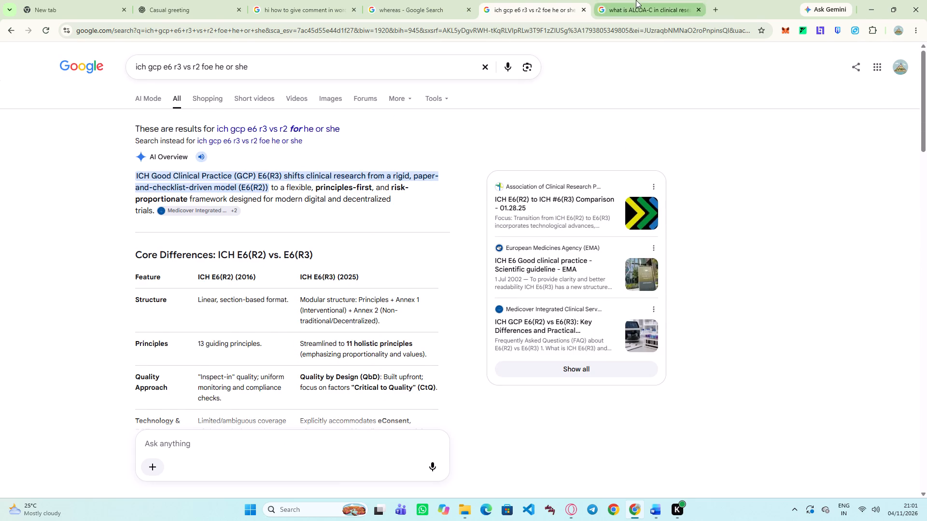
left_click(636, 0)
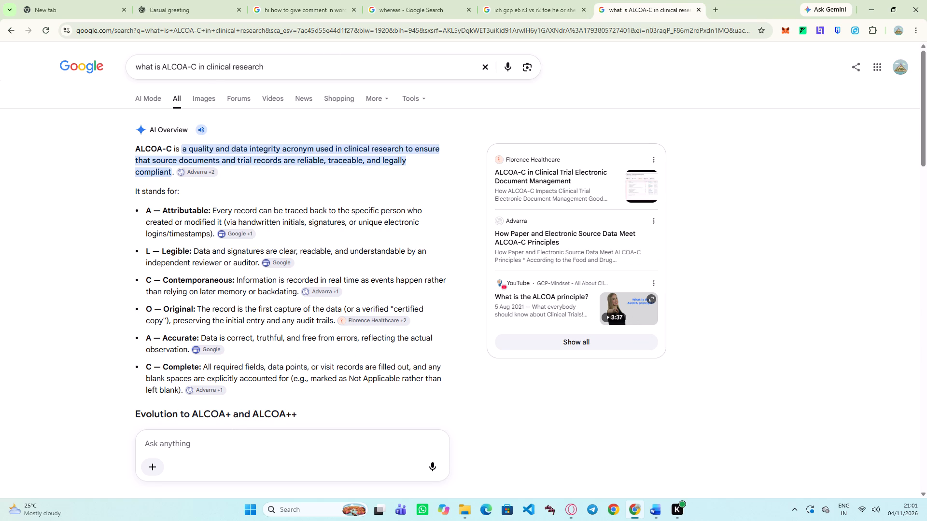
left_click_drag(195, 67, 173, 66)
left_click_drag(173, 66, 163, 64)
key("ctrl+v")
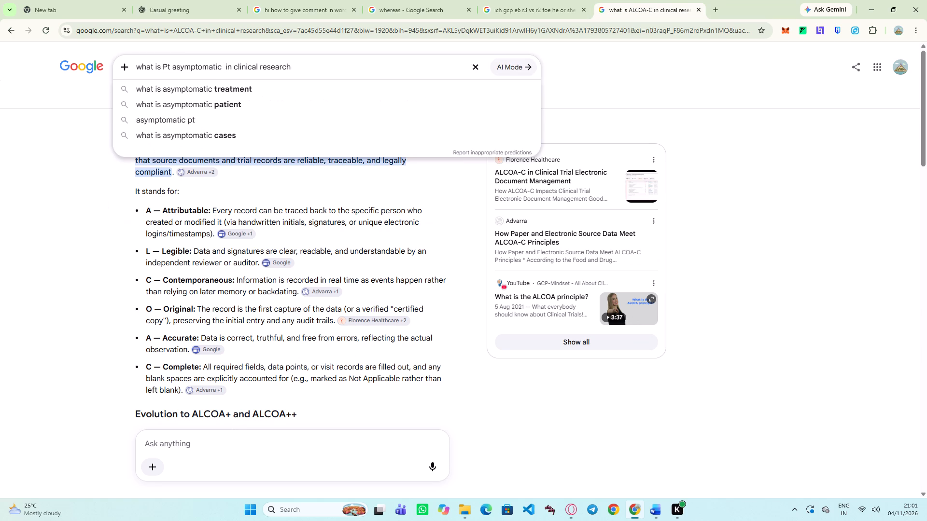
key("BackSpace")
key("Return")
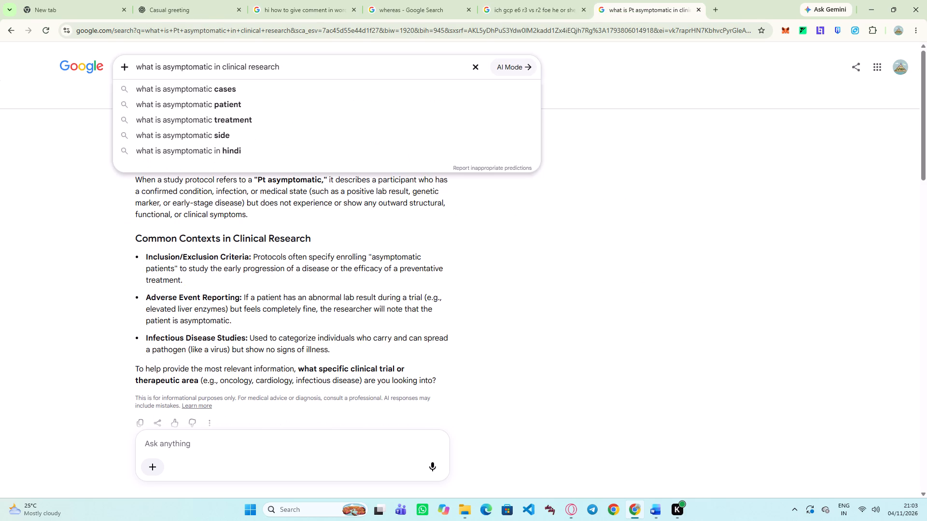
key("Return")
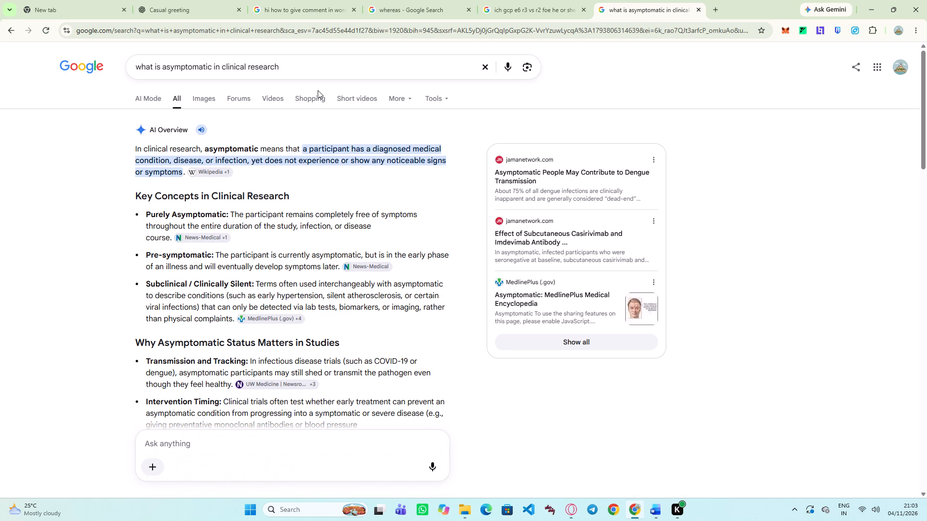
Return to the Word report and look through it from page 1 to the subject 141-006 notes on page 4.
key("alt+Tab")
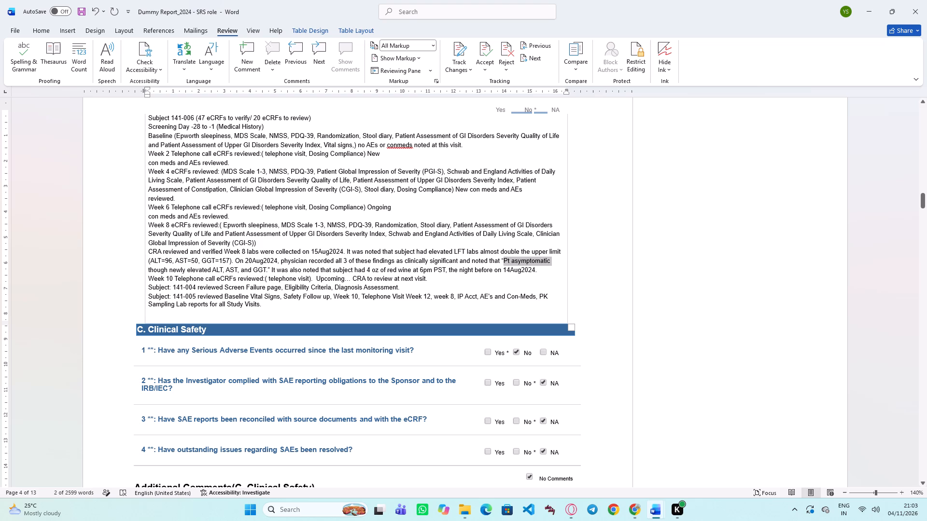
scroll(338, 266, "up", 7)
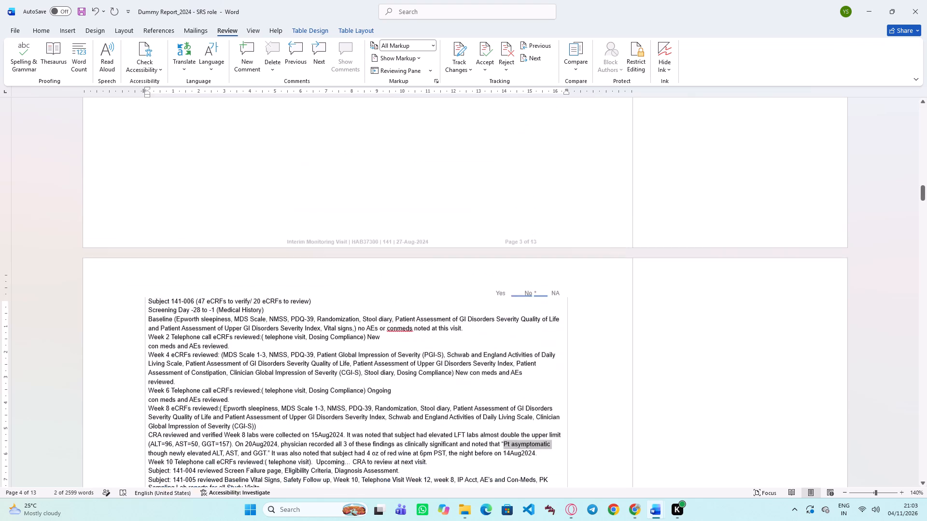
scroll(327, 266, "up", 15)
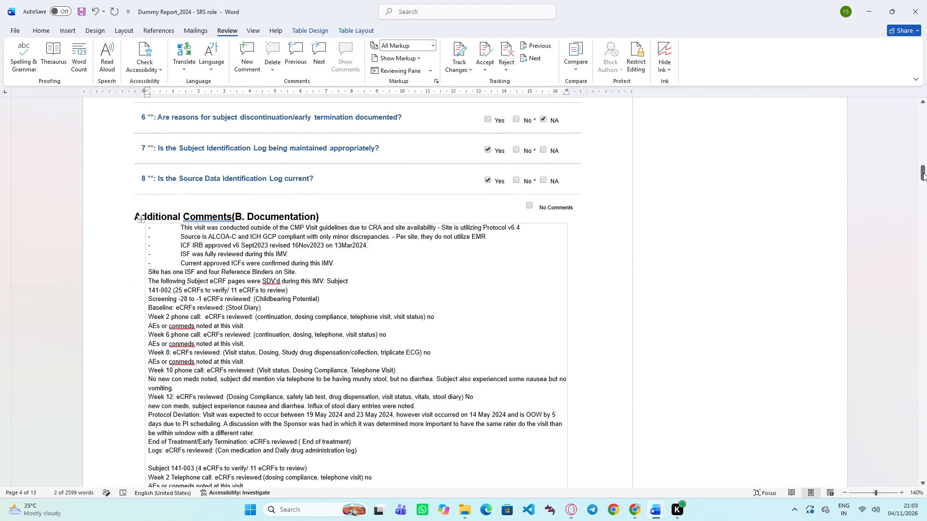
left_click_drag(923, 173, 926, 112)
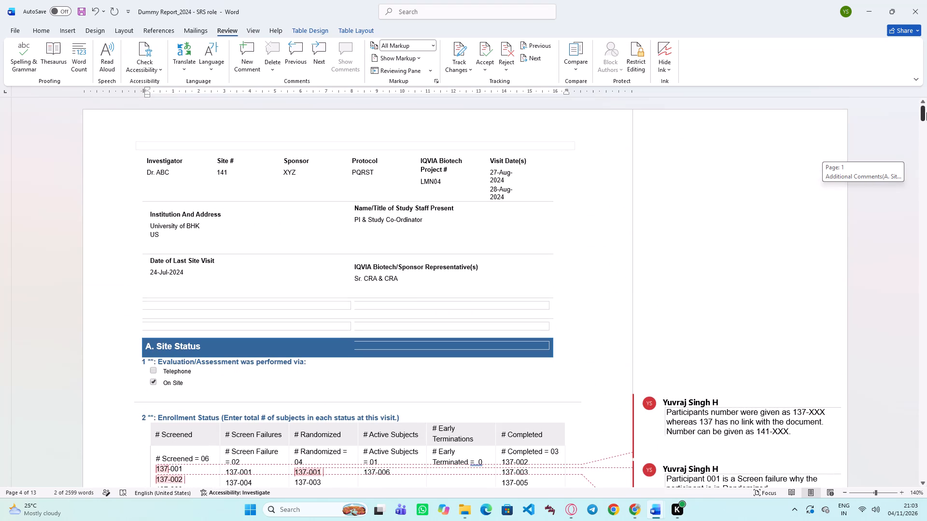
left_click_drag(926, 112, 926, 133)
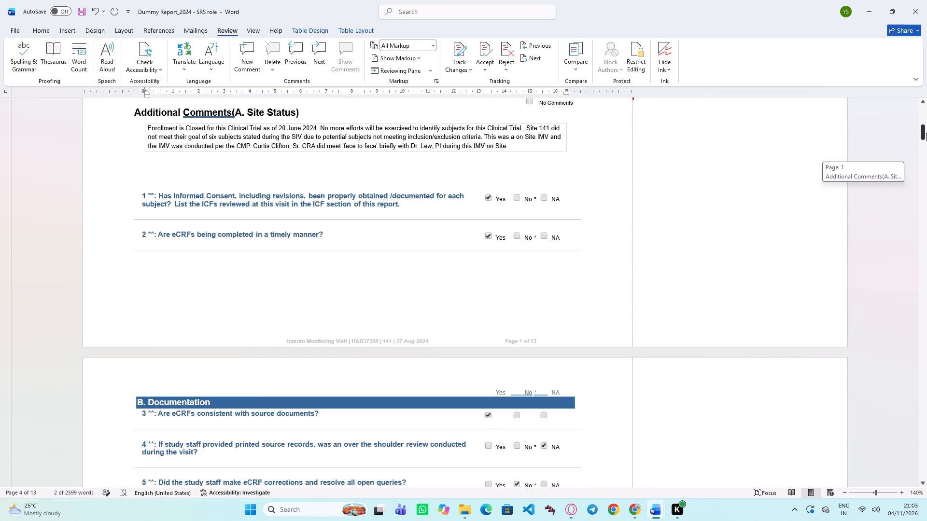
left_click_drag(926, 133, 923, 179)
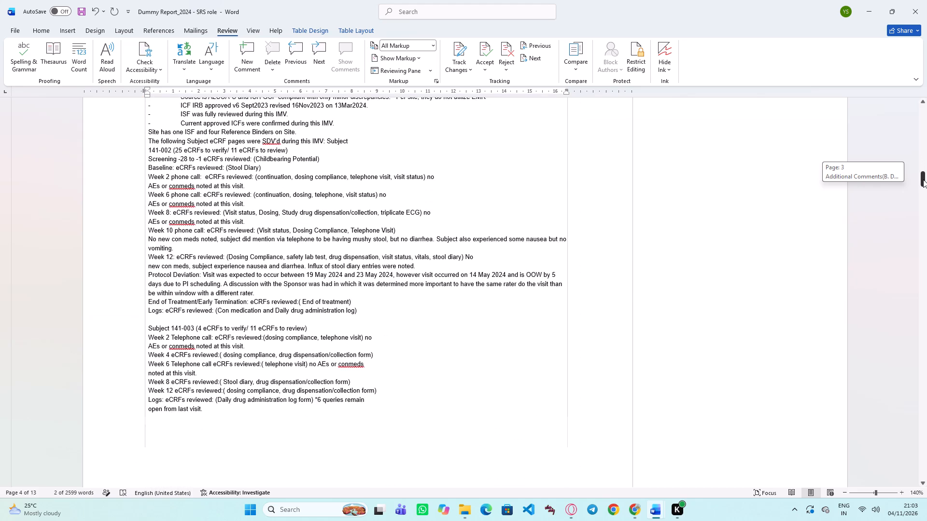
left_click_drag(923, 179, 921, 199)
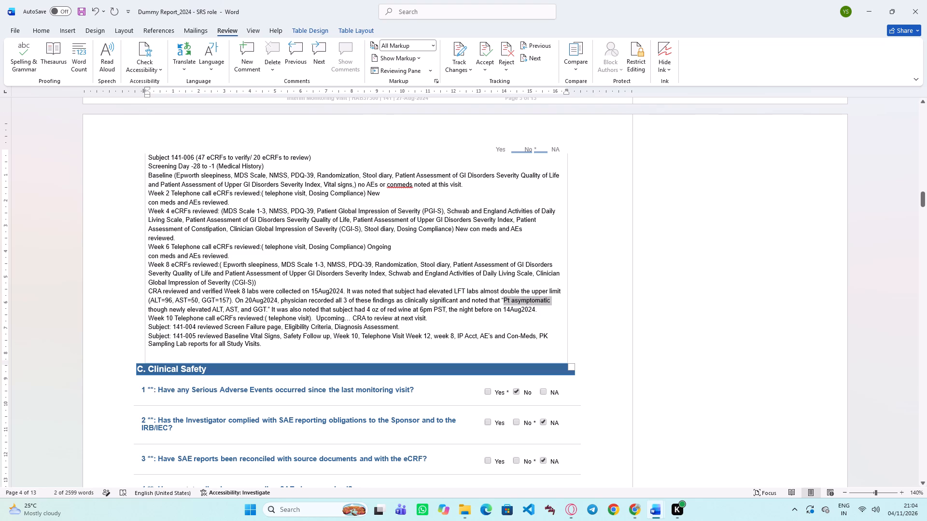
Look back through the Word report's enrollment status, Documentation comments and subject notes on pages 1 to 4, through the Clinical Safety section.
scroll(426, 364, "up", 20)
scroll(426, 364, "up", 20)
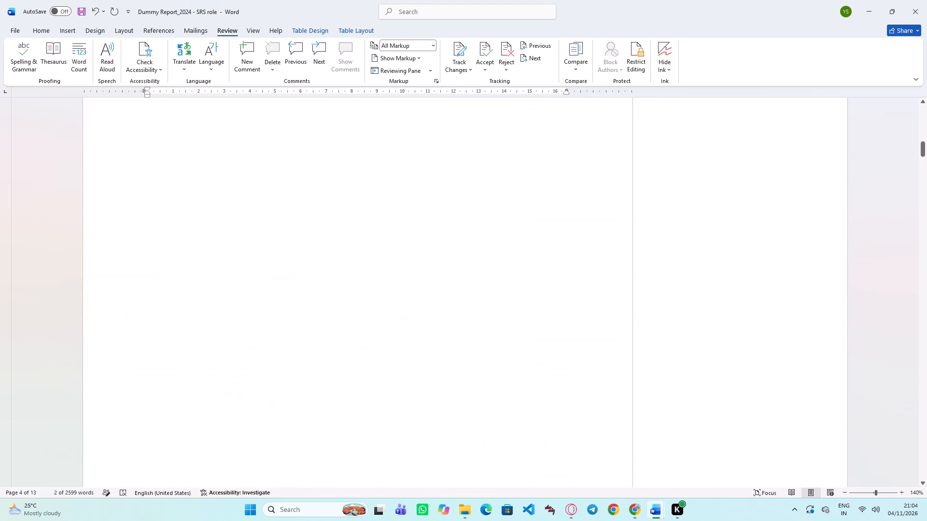
scroll(378, 388, "up", 20)
scroll(378, 388, "up", 4)
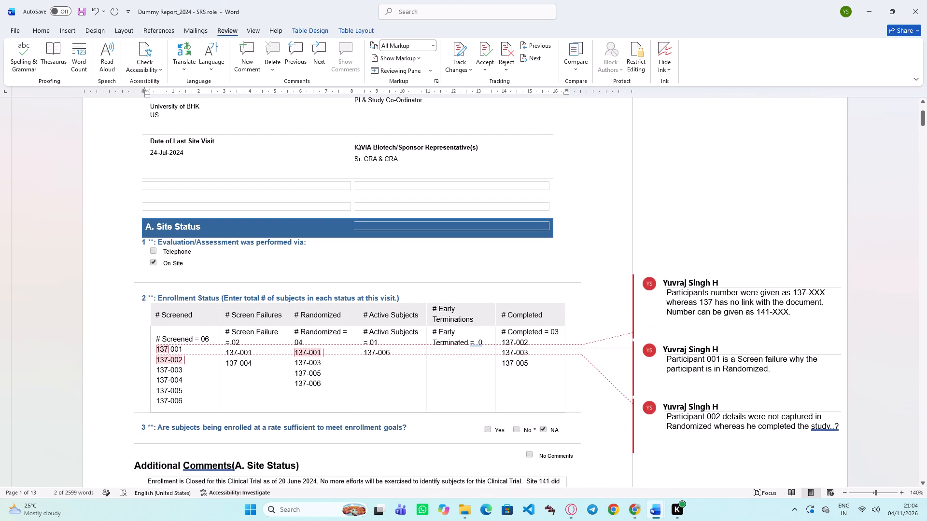
scroll(371, 376, "down", 5)
scroll(371, 376, "down", 17)
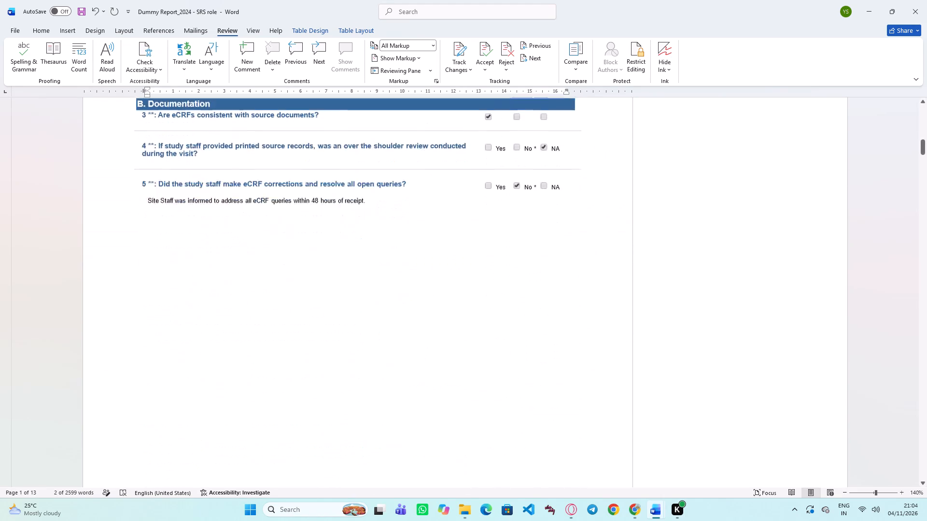
scroll(367, 382, "down", 20)
scroll(367, 382, "down", 19)
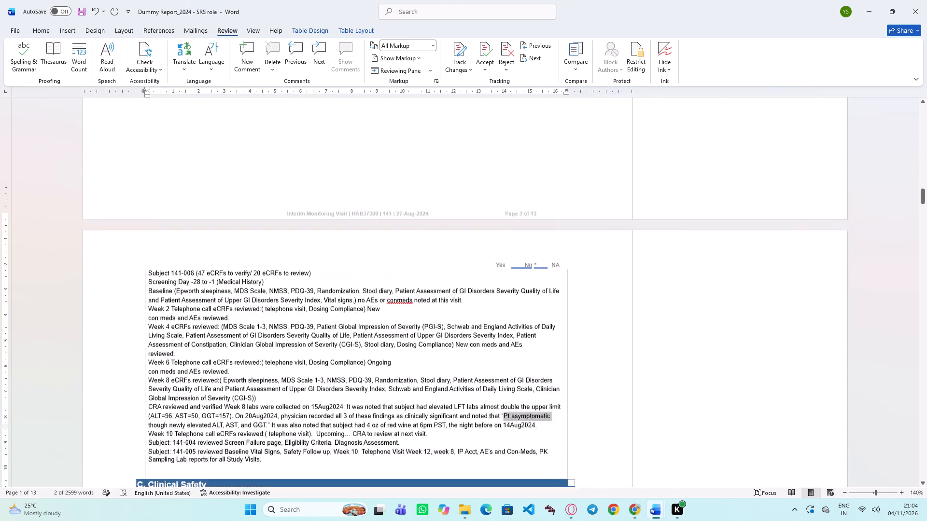
scroll(363, 389, "down", 5)
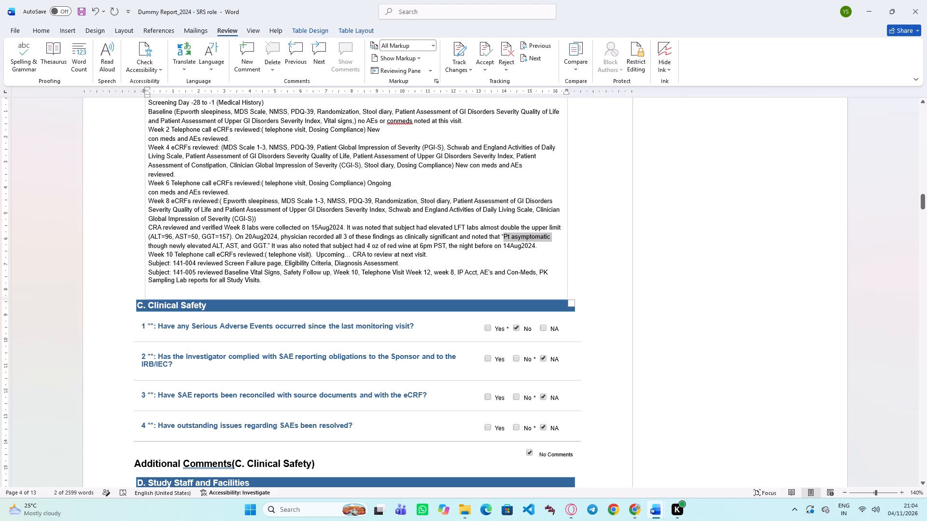
scroll(494, 288, "up", 2)
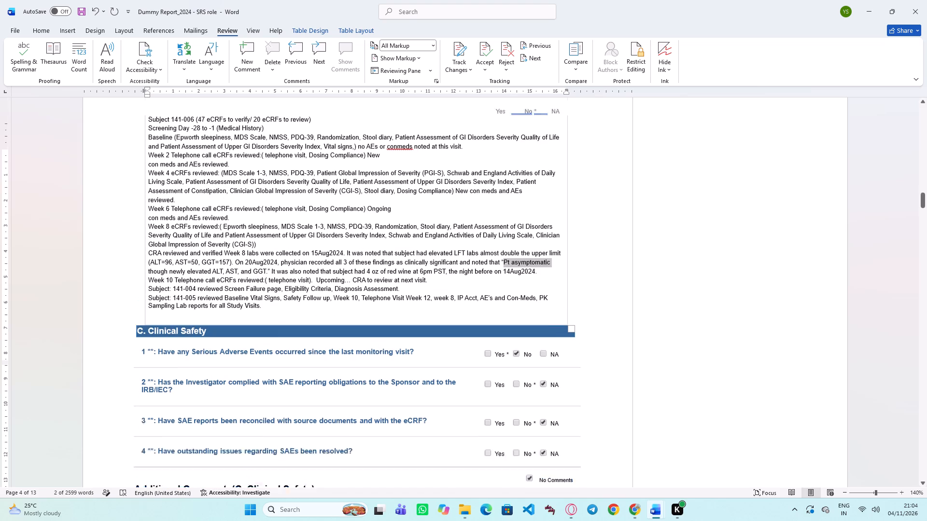
scroll(494, 289, "up", 20)
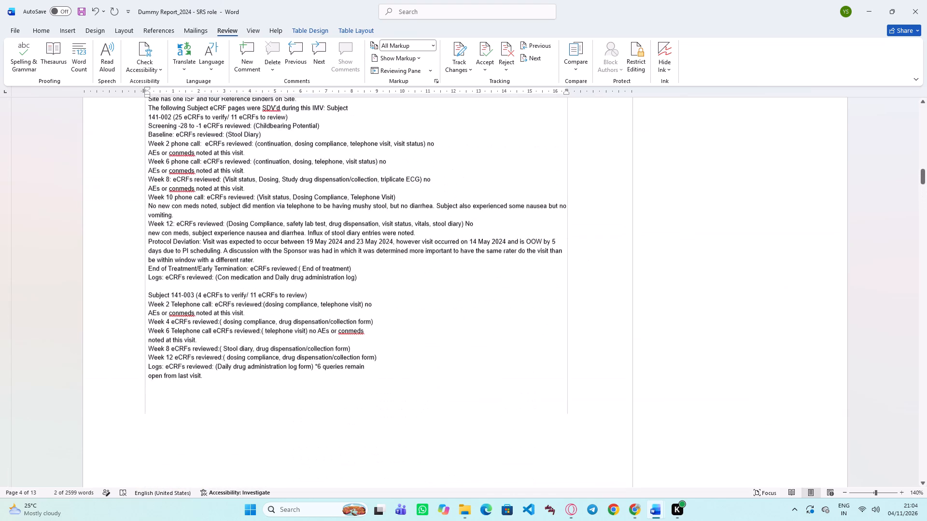
scroll(489, 287, "up", 20)
scroll(489, 287, "up", 20)
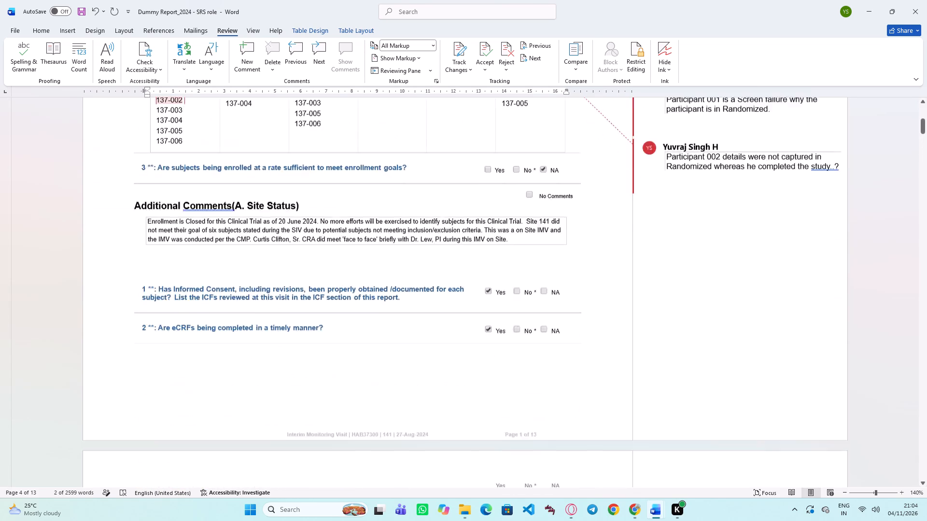
scroll(465, 302, "up", 4)
scroll(463, 302, "down", 6)
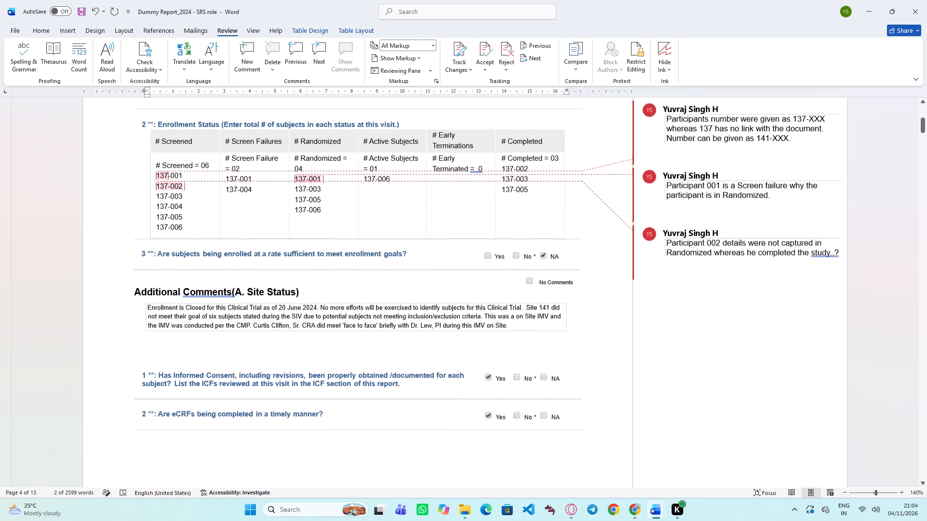
scroll(463, 302, "down", 4)
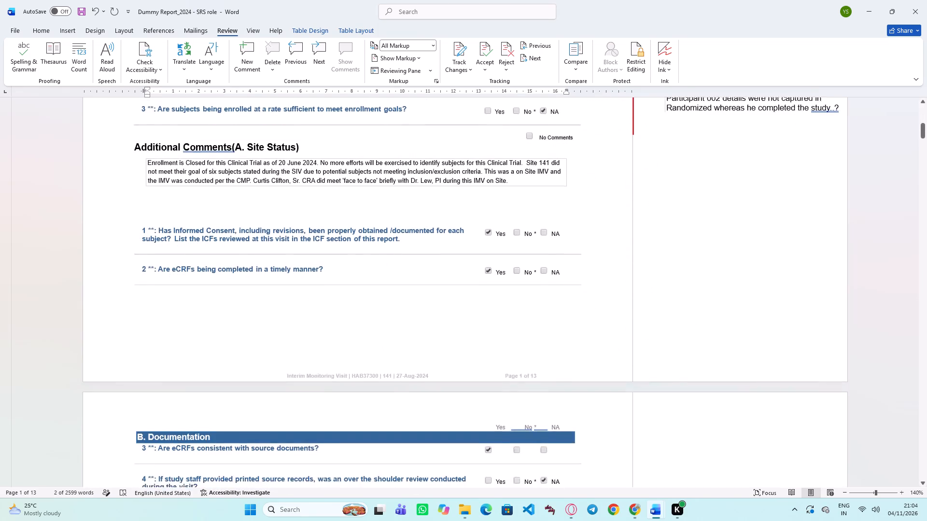
scroll(463, 302, "down", 3)
scroll(463, 302, "up", 7)
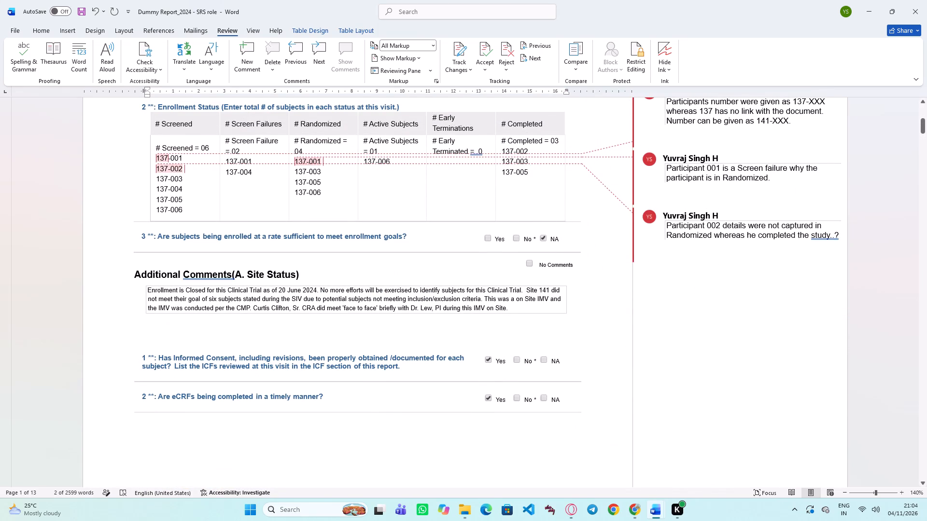
scroll(464, 300, "down", 20)
scroll(464, 300, "down", 20)
scroll(464, 300, "down", 1)
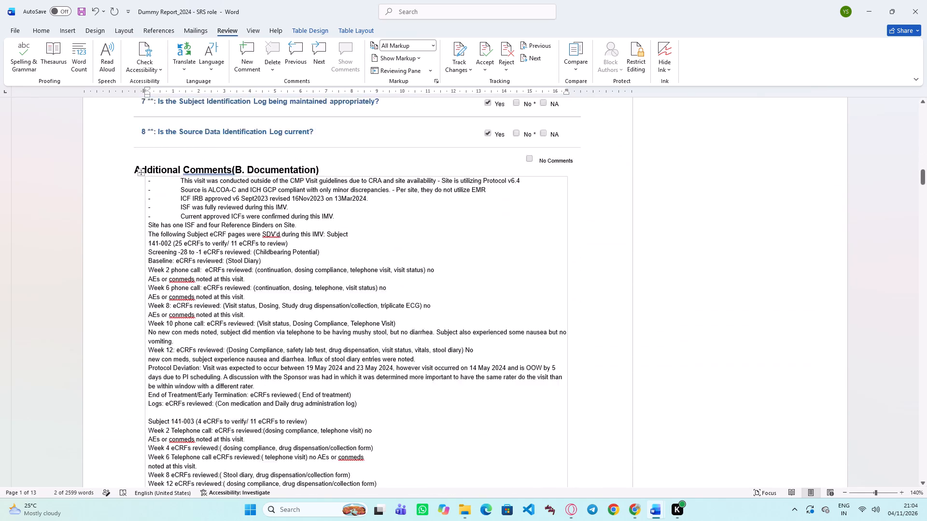
scroll(453, 311, "down", 3)
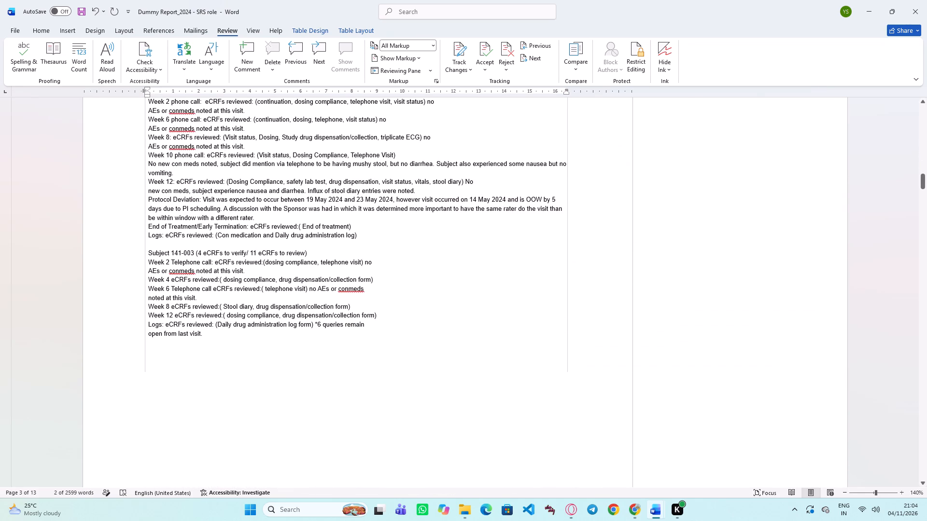
scroll(179, 318, "down", 4)
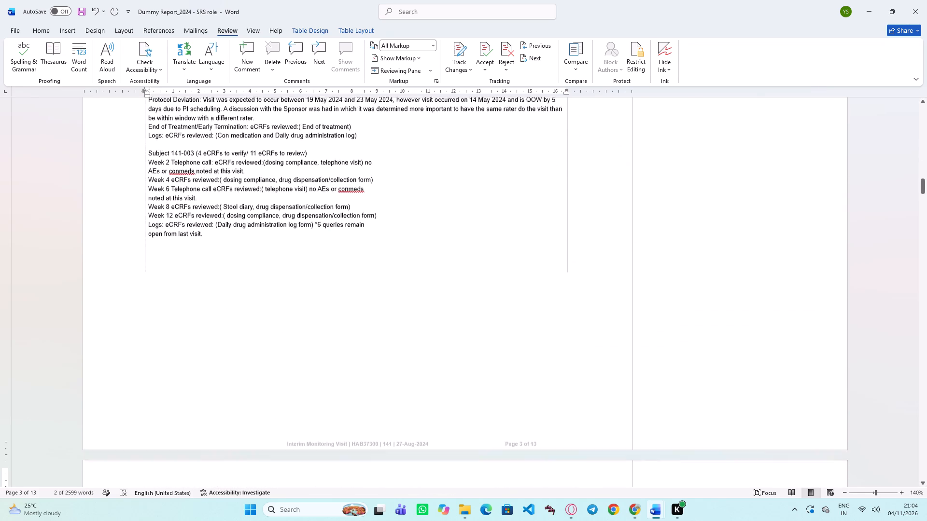
scroll(178, 320, "down", 9)
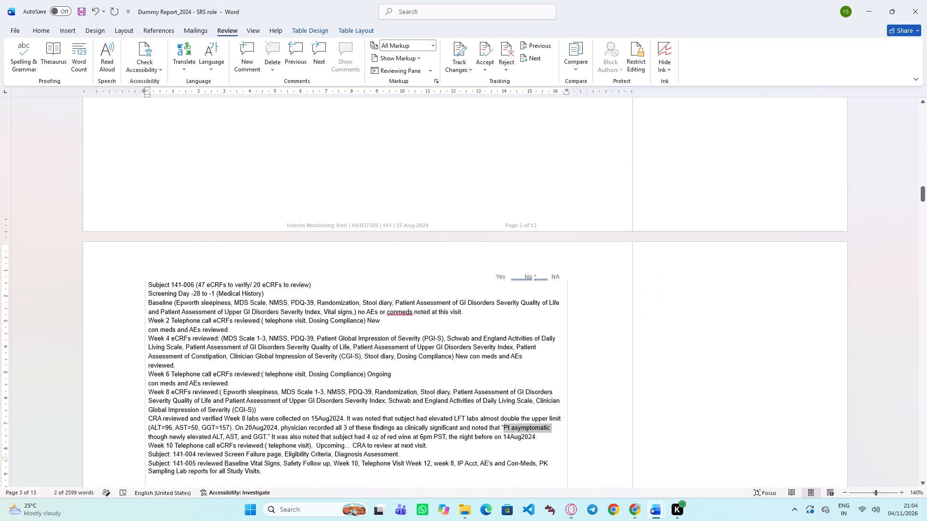
scroll(177, 321, "down", 2)
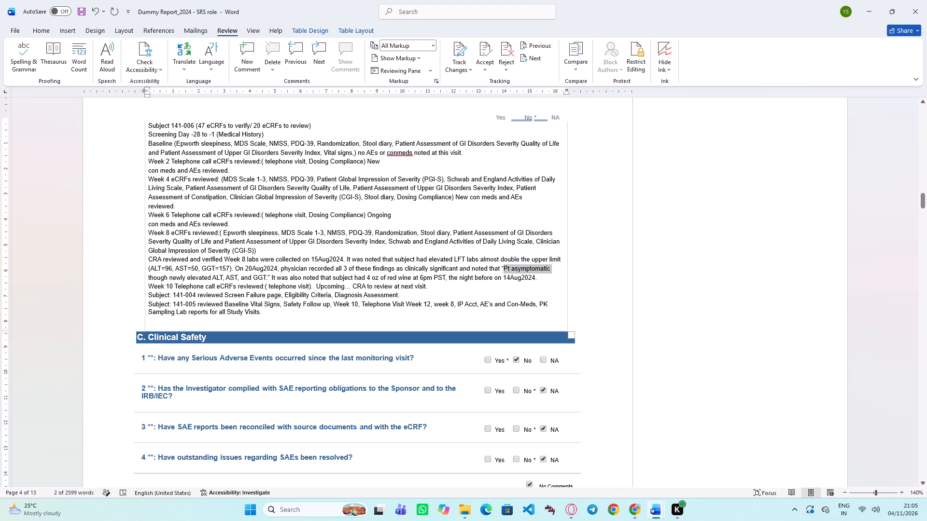
scroll(469, 312, "down", 4)
key("alt+Tab")
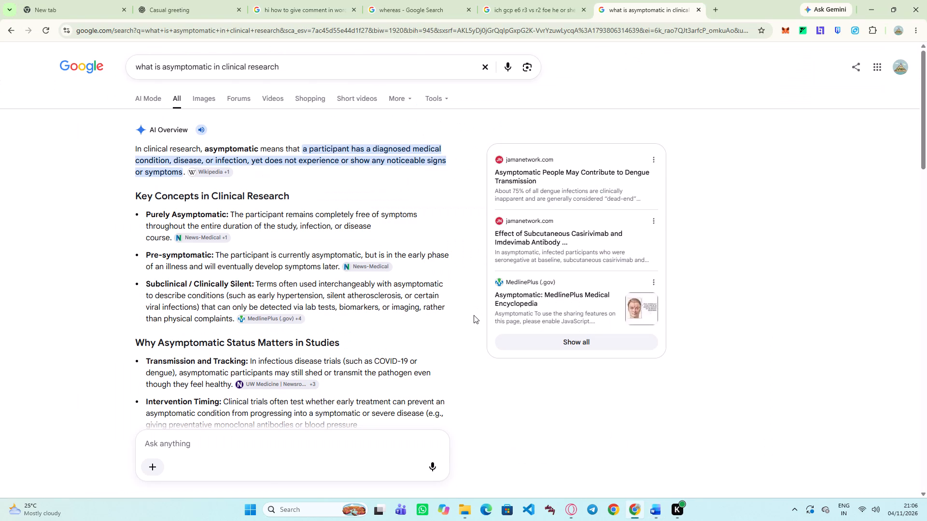
key("alt+Tab")
key("alt+Tab")
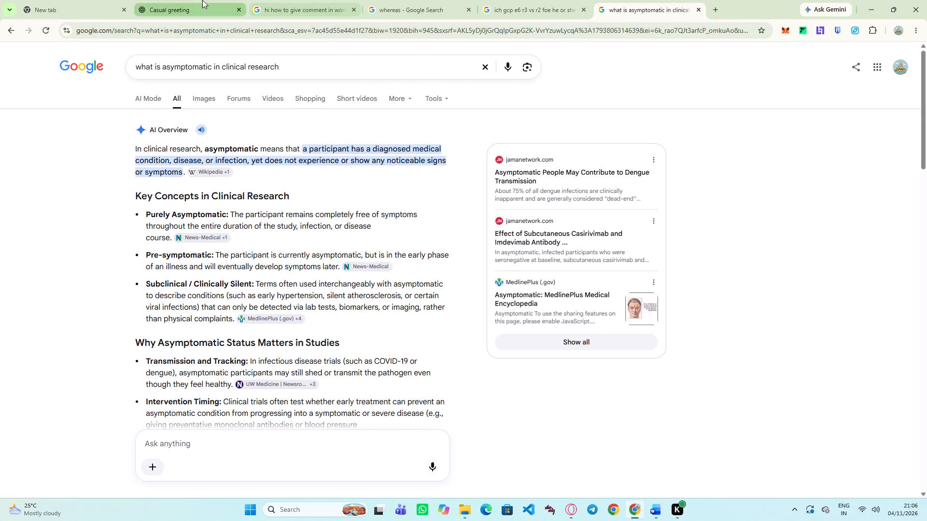
left_click(199, 0)
scroll(451, 392, "down", 6)
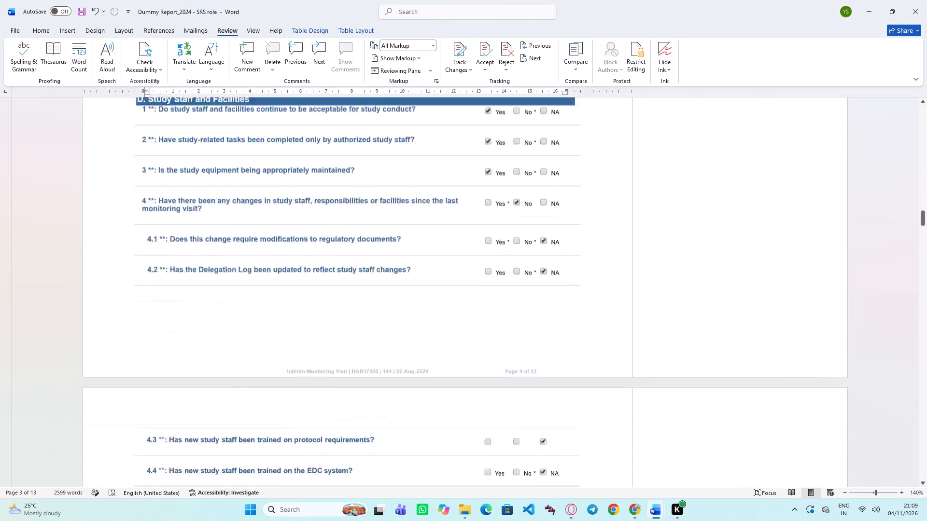
scroll(399, 286, "down", 20)
scroll(398, 285, "up", 5)
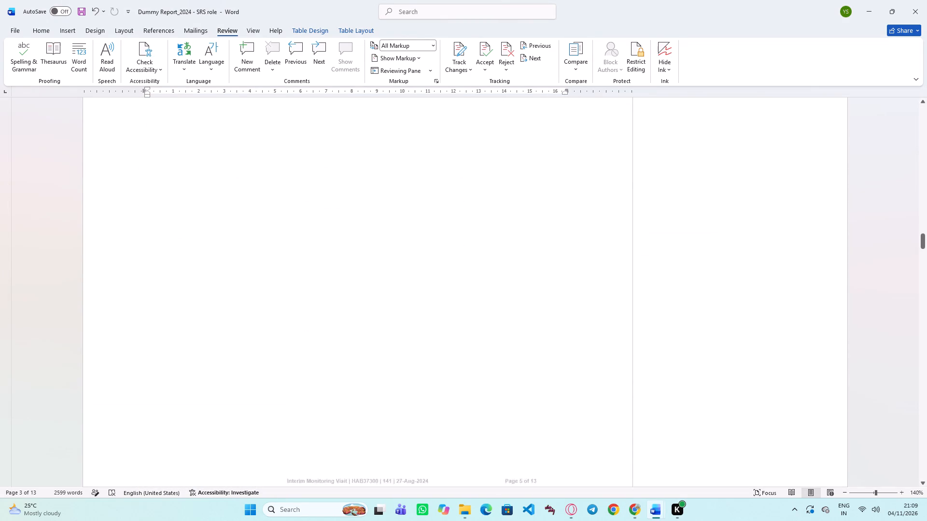
scroll(398, 284, "up", 5)
scroll(398, 284, "down", 18)
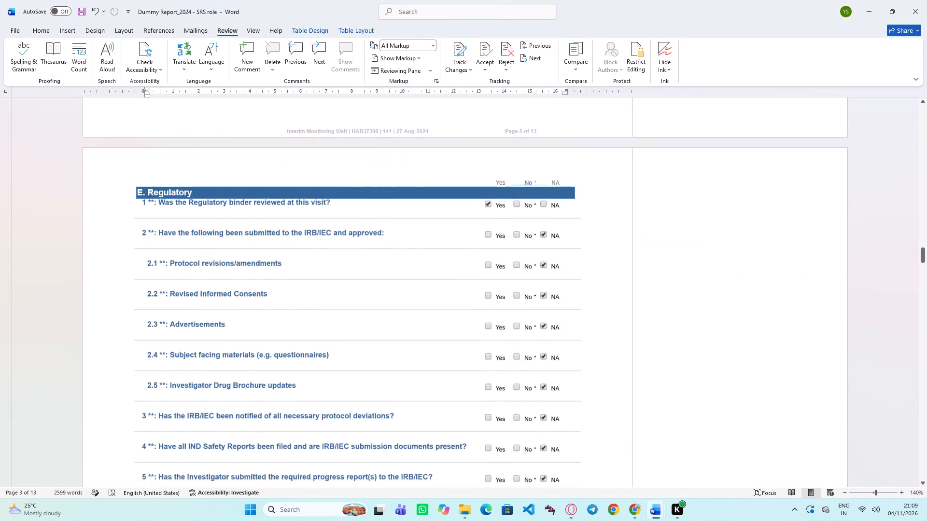
scroll(398, 284, "down", 5)
left_click(363, 288)
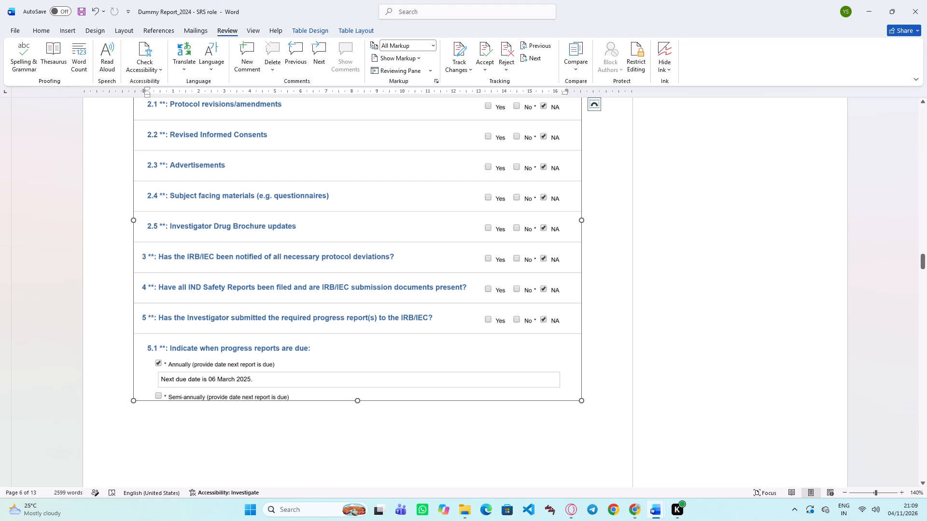
left_click(364, 288)
scroll(381, 303, "down", 4)
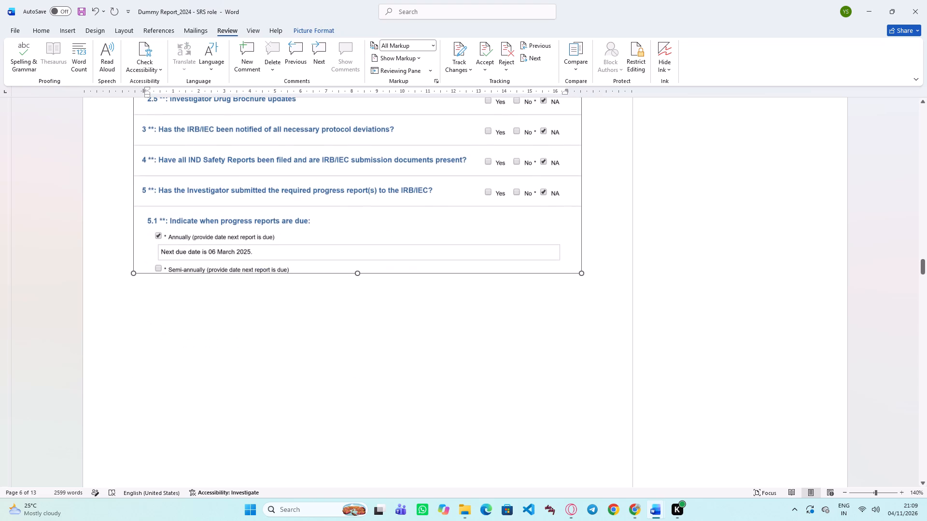
scroll(382, 304, "up", 9)
left_click(387, 277)
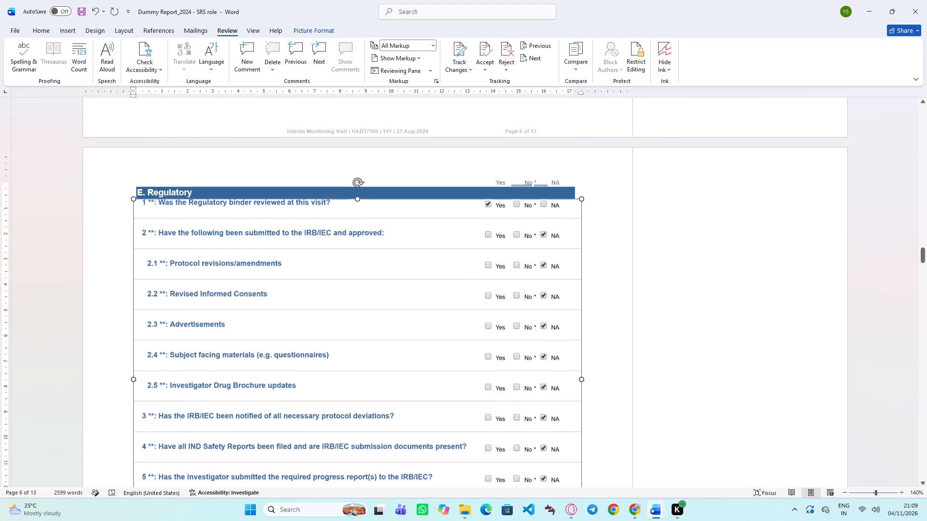
left_click(591, 254)
scroll(493, 279, "up", 13)
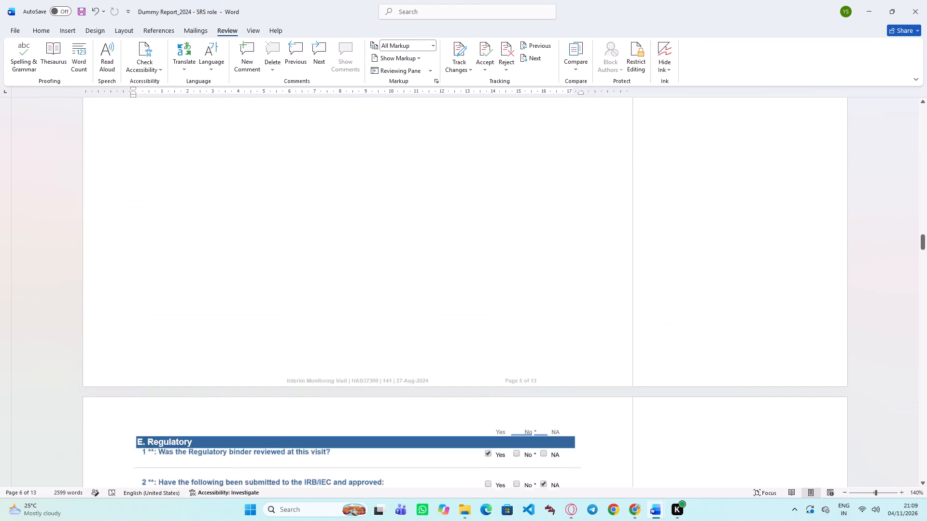
scroll(480, 305, "up", 10)
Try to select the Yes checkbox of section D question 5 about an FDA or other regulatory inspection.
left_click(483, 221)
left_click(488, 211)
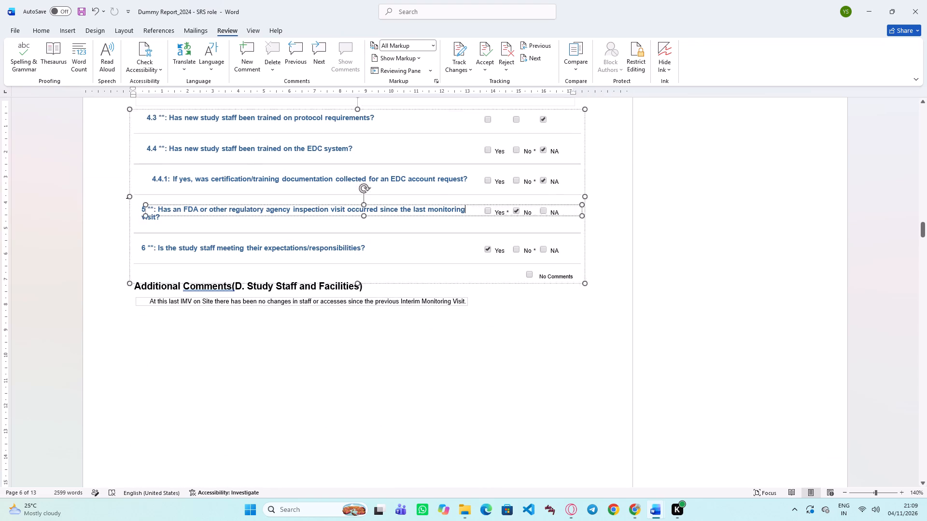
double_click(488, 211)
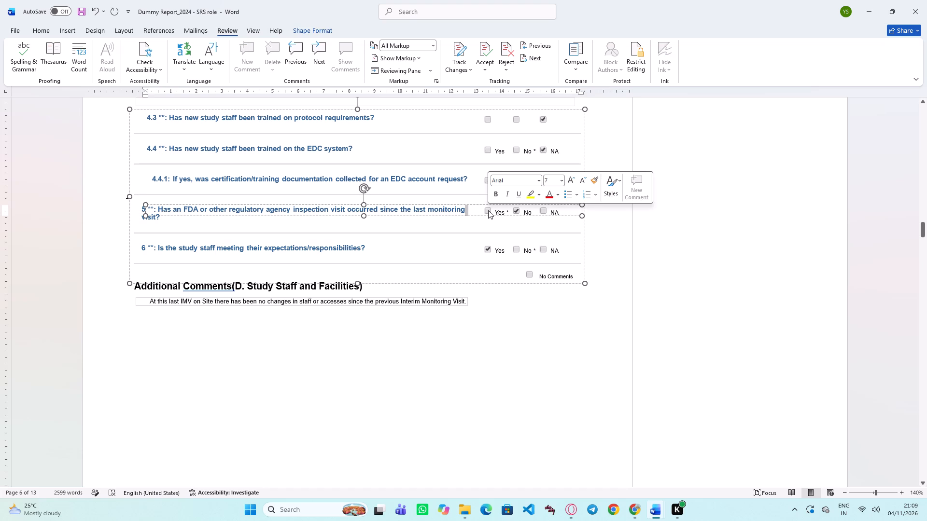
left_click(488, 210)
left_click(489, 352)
Read through section E, Regulatory, and on into section F, Investigational Product/Clinical Supply Accountability, in the Word report.
scroll(479, 381, "down", 15)
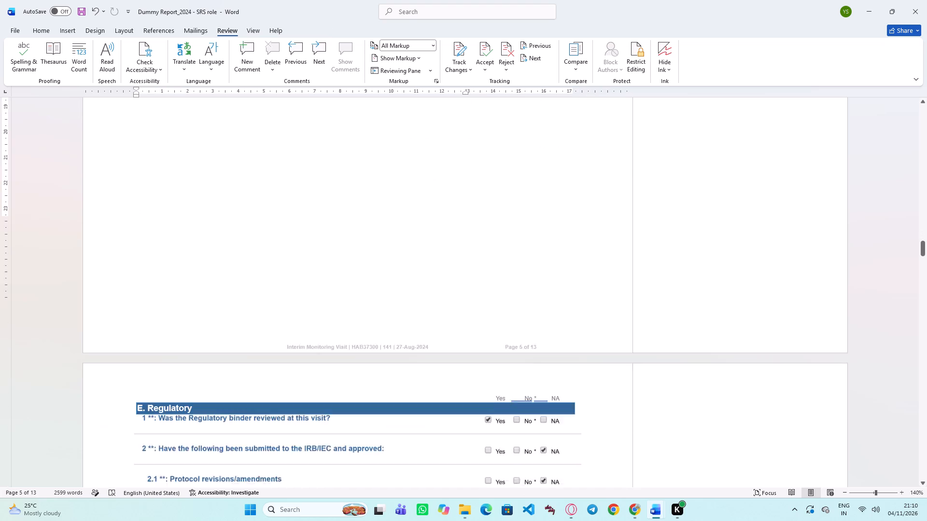
scroll(476, 384, "down", 5)
left_click(463, 338)
scroll(463, 338, "down", 14)
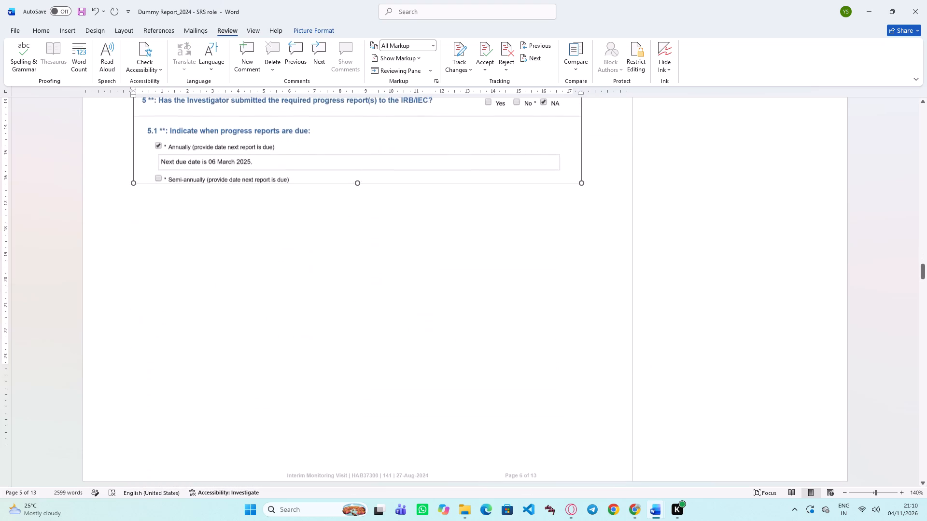
scroll(460, 344, "down", 12)
left_click(458, 344)
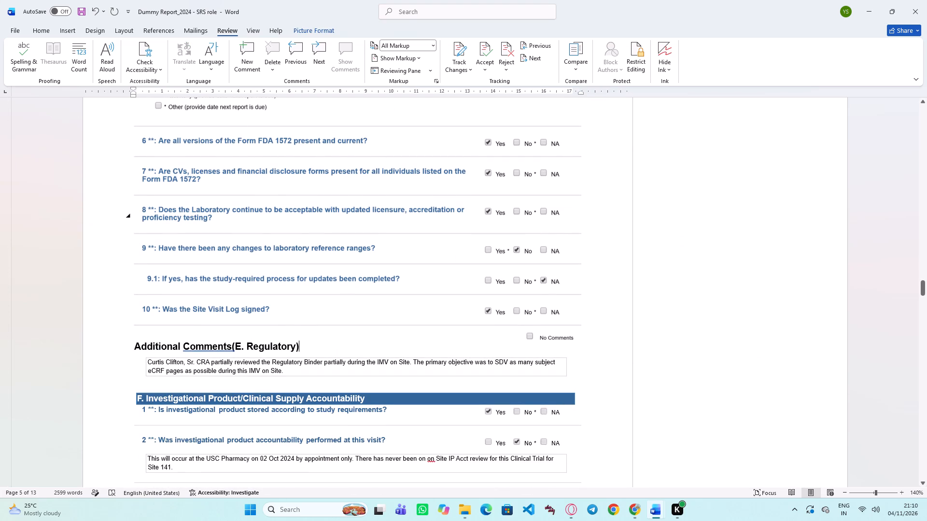
left_click(439, 319)
left_click(445, 306)
scroll(426, 318, "down", 2)
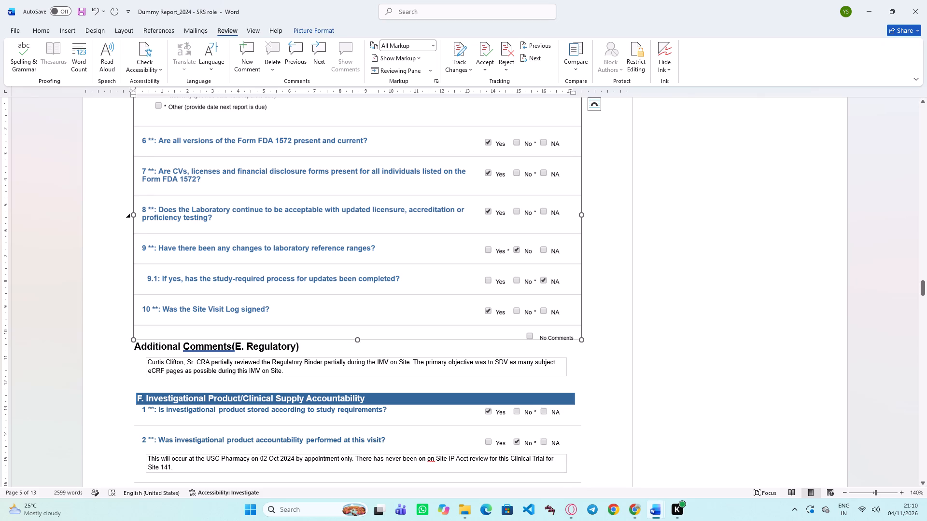
scroll(426, 319, "down", 2)
left_click(393, 355)
left_click(344, 374)
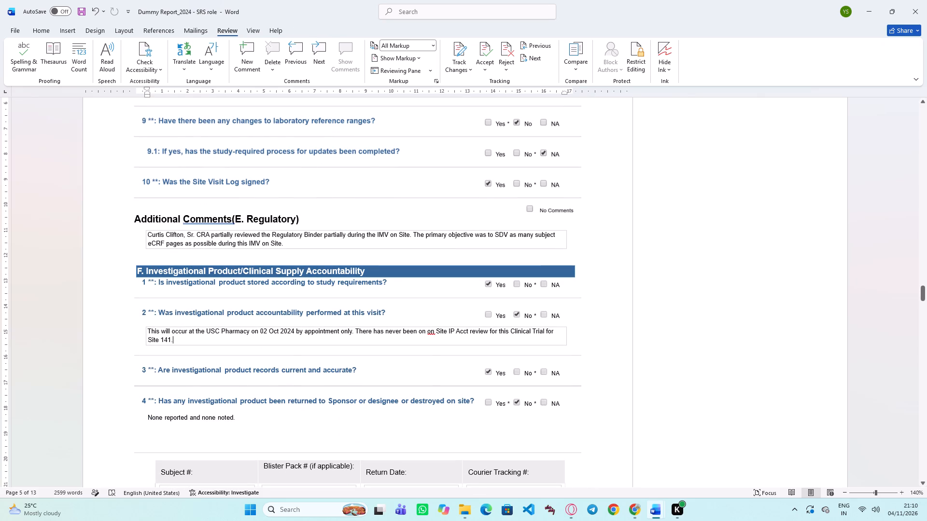
scroll(394, 366, "down", 4)
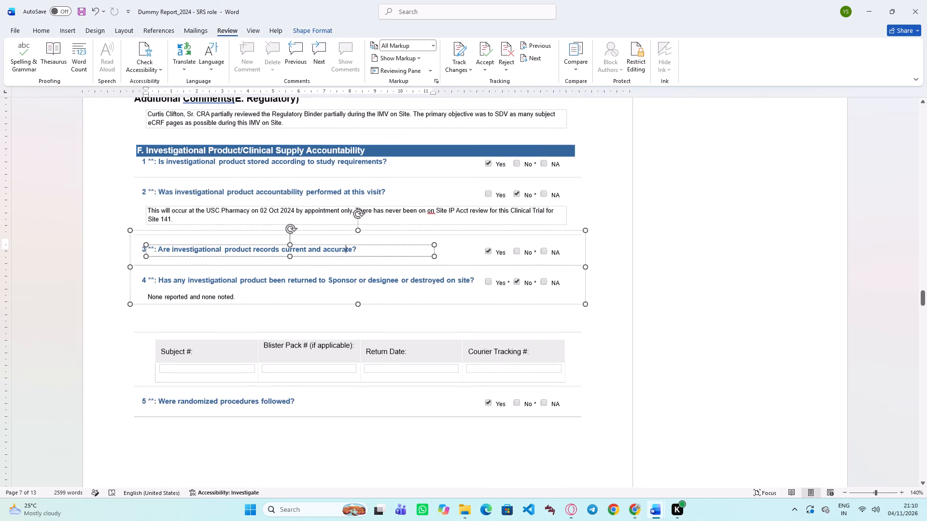
scroll(394, 366, "up", 4)
Compare ChatGPT's Finding 4 in Chrome with the investigational product accountability answers in section F of the Word report.
key("alt+Tab")
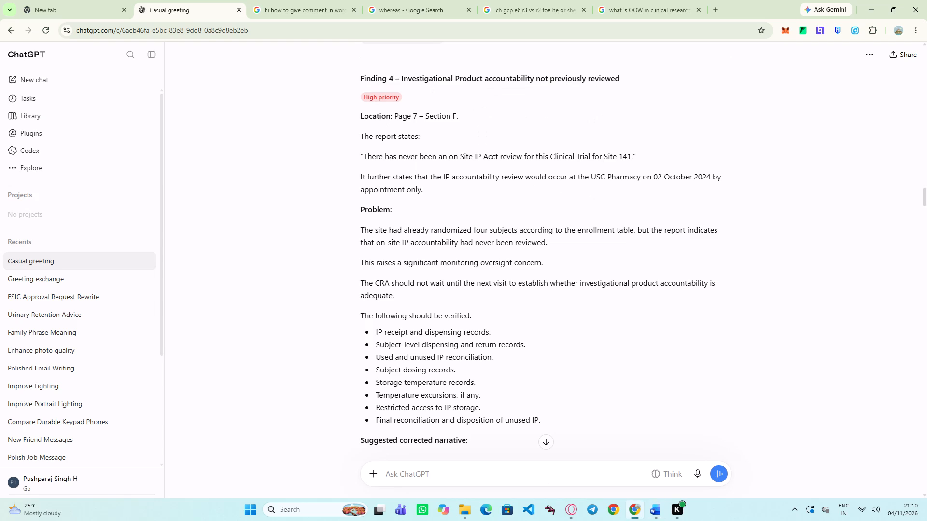
key("alt+Tab")
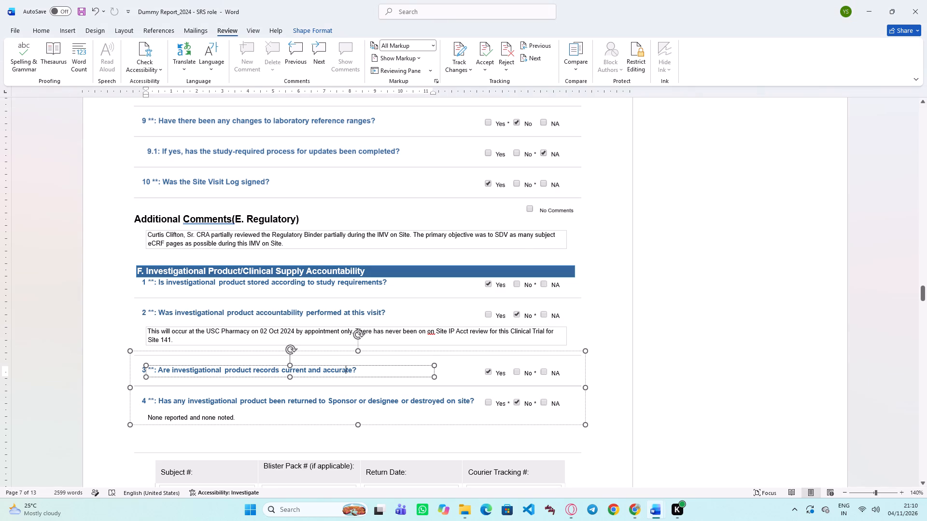
scroll(381, 316, "down", 6)
scroll(380, 321, "up", 5)
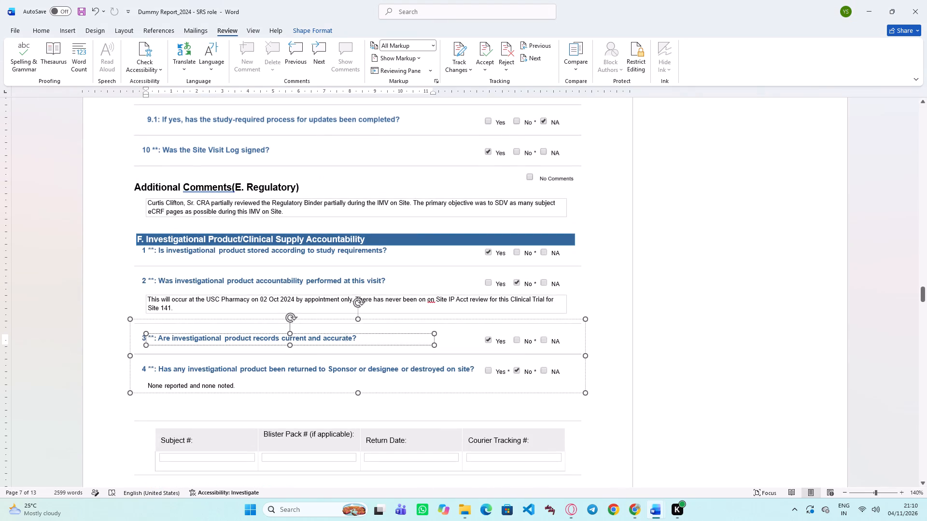
scroll(379, 323, "up", 6)
scroll(379, 323, "down", 7)
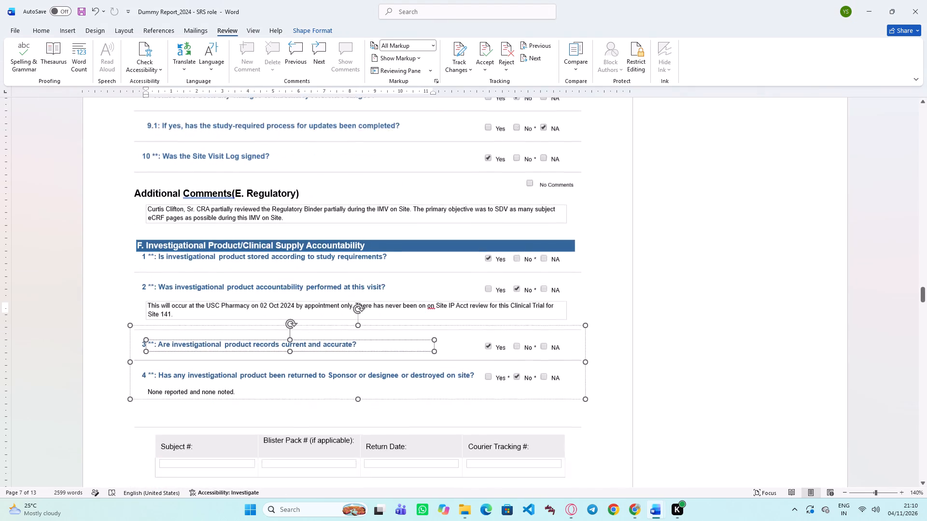
left_click(374, 373)
key("alt+Tab")
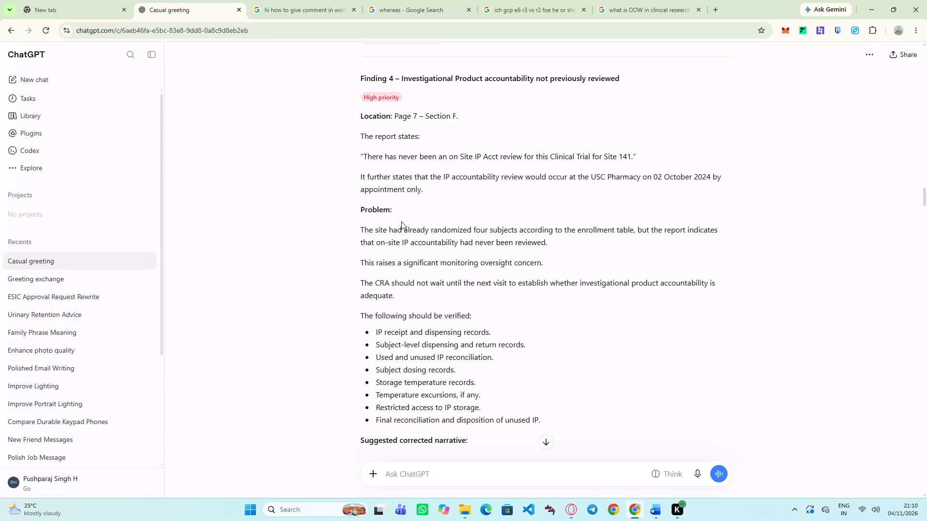
key("alt+Tab")
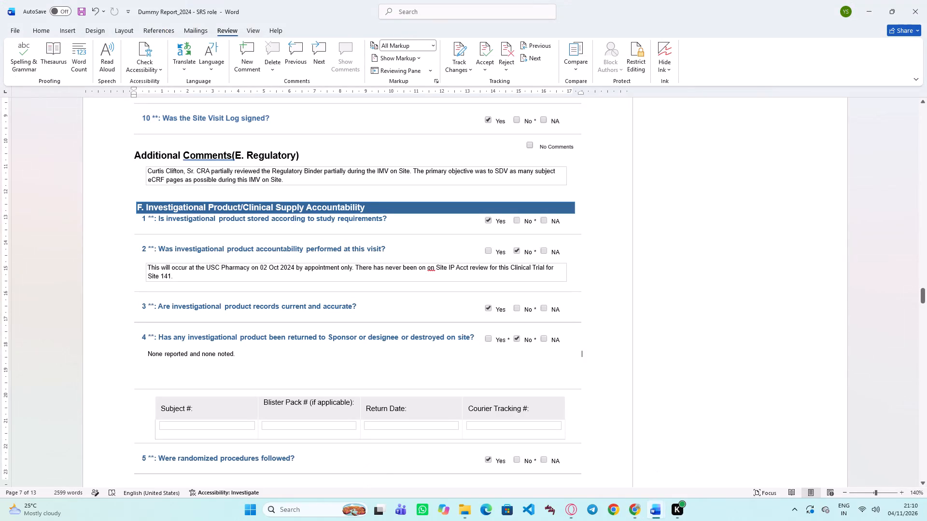
key("alt+Tab")
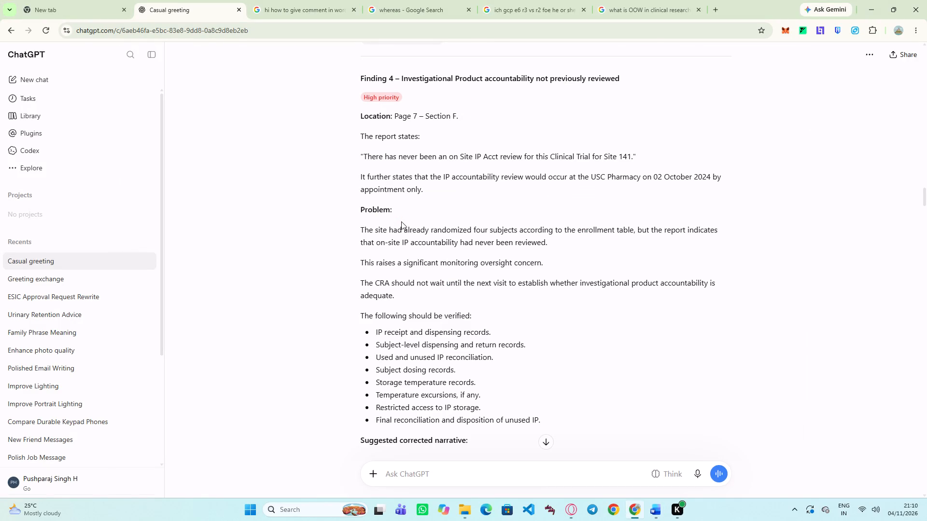
key("alt+Tab")
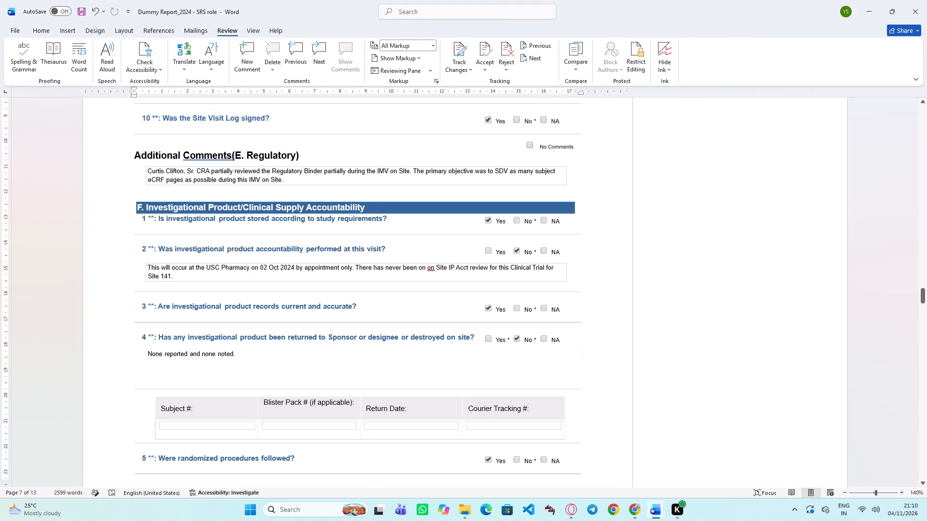
Recheck section F question 2 on product accountability and section E question 9 on laboratory reference ranges in the report.
left_click(517, 250)
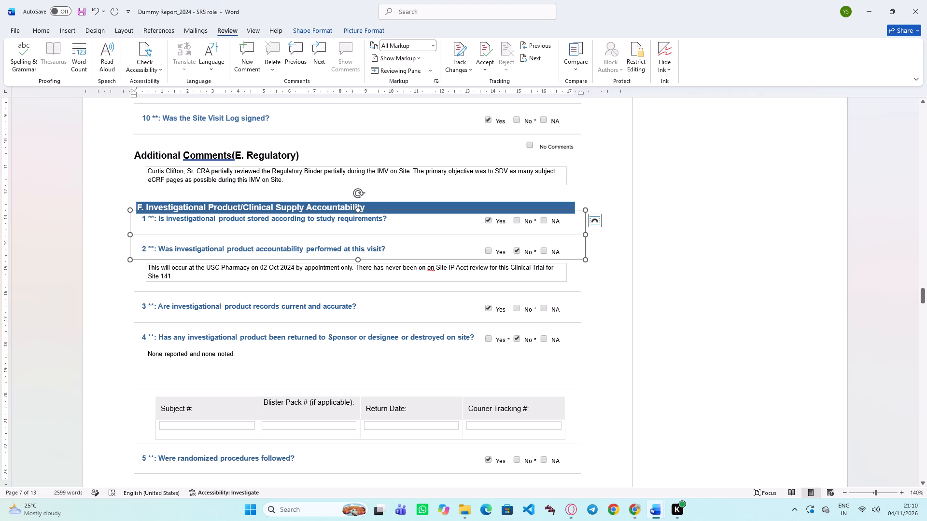
left_click(588, 276)
left_click(528, 247)
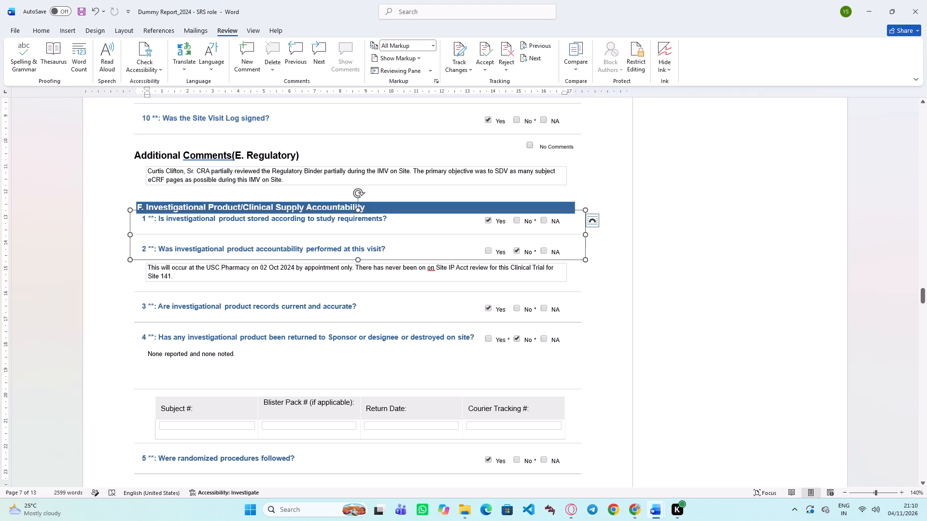
left_click(409, 240)
left_click(377, 247)
left_click(421, 248)
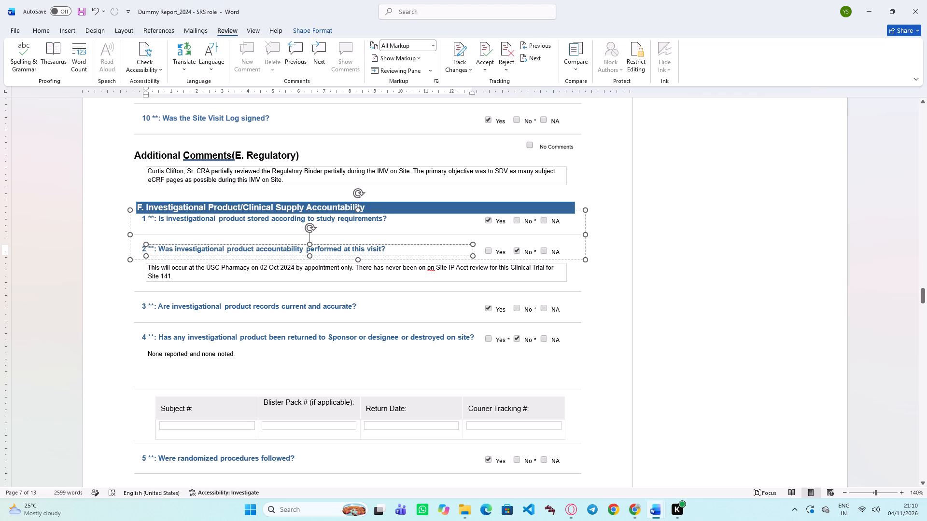
left_click(398, 232)
scroll(358, 336, "up", 8)
left_click(334, 308)
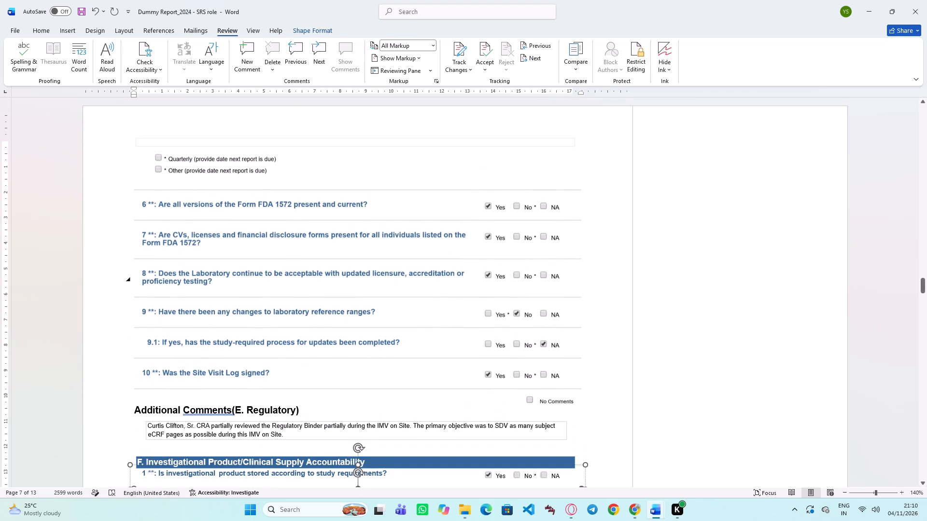
double_click(334, 312)
left_click(334, 310)
scroll(367, 356, "down", 4)
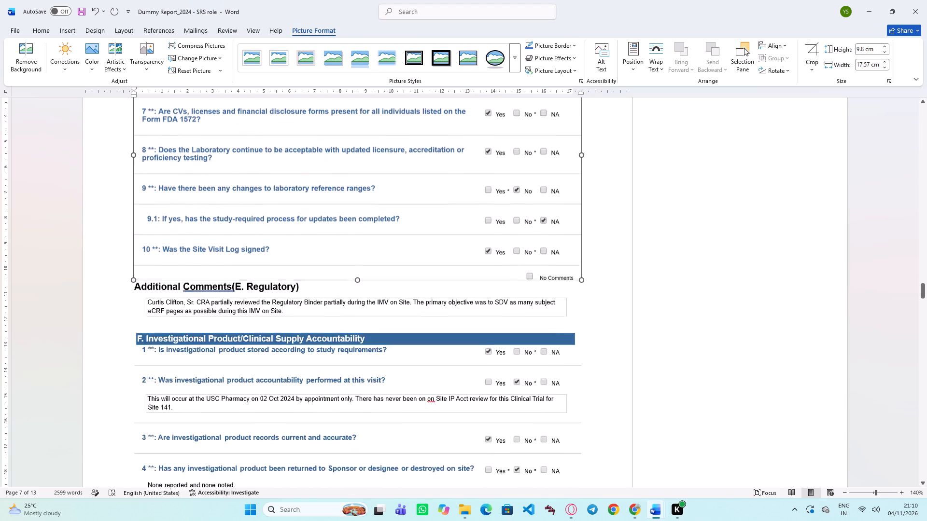
scroll(368, 359, "down", 5)
left_click(394, 265)
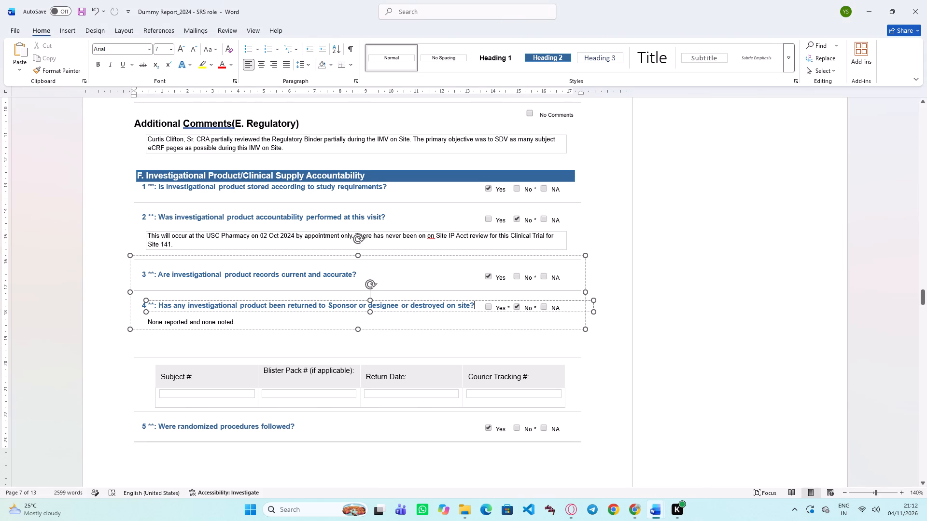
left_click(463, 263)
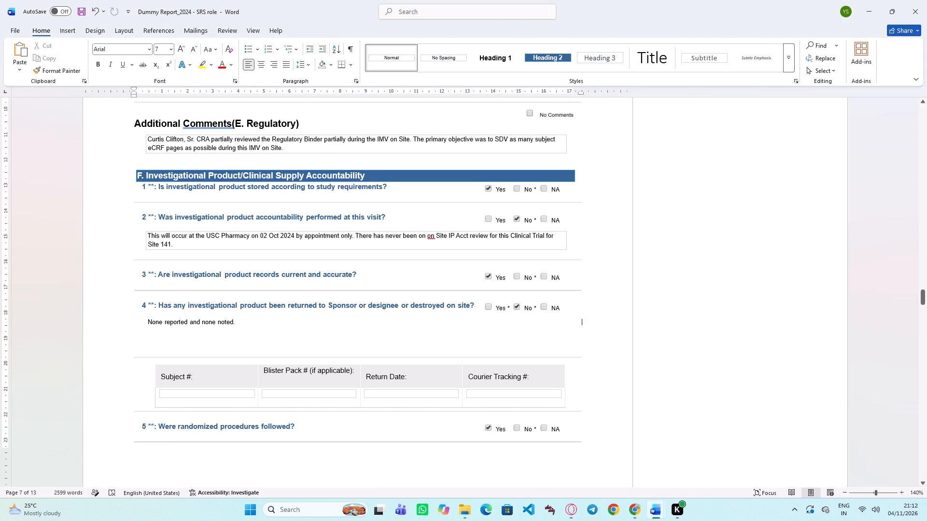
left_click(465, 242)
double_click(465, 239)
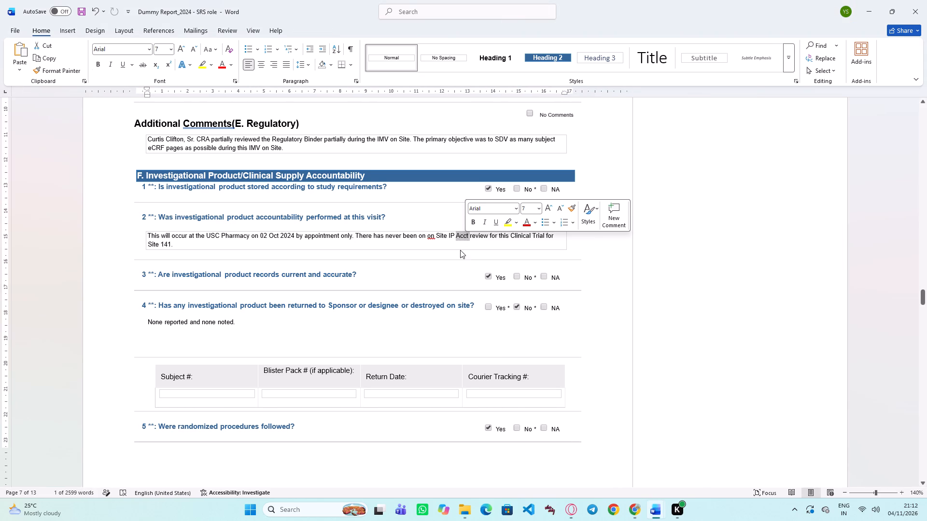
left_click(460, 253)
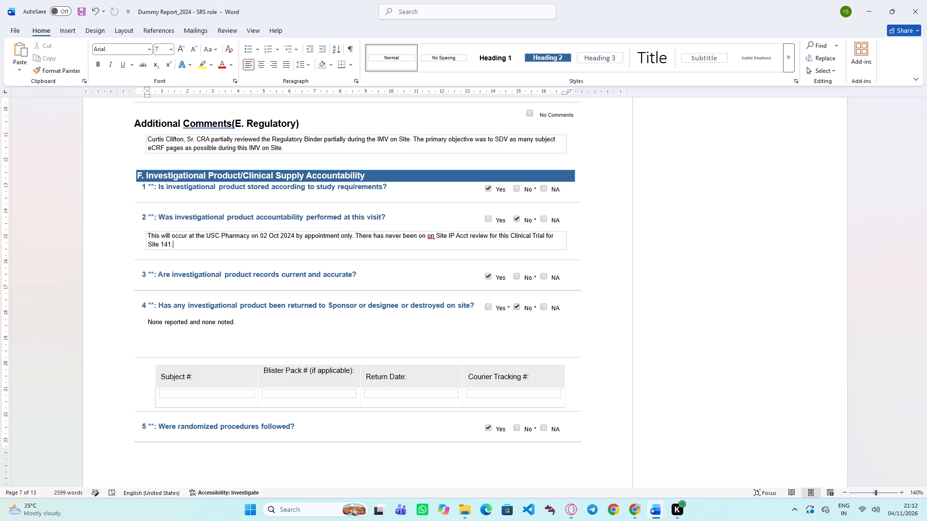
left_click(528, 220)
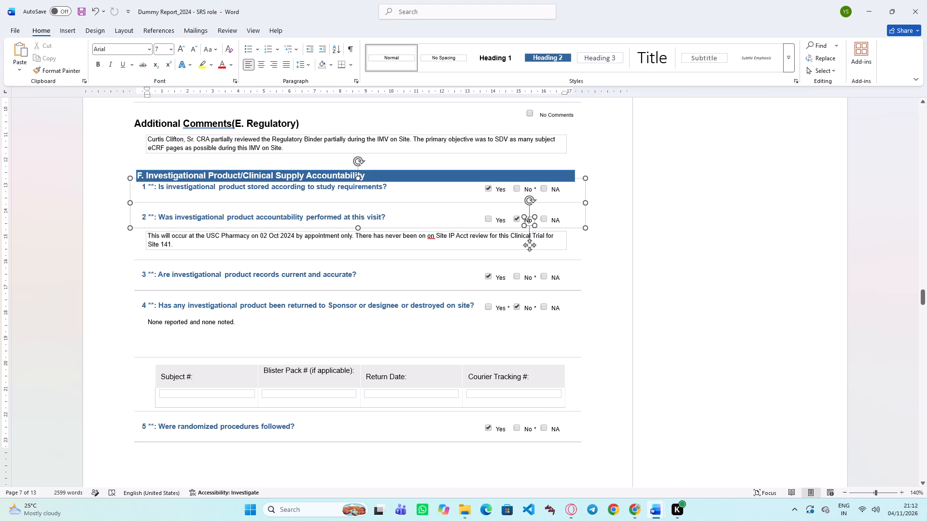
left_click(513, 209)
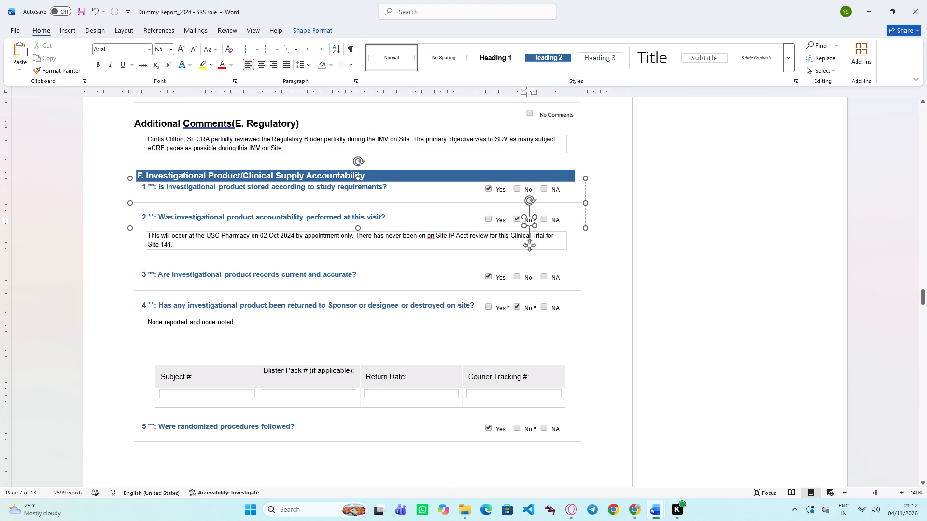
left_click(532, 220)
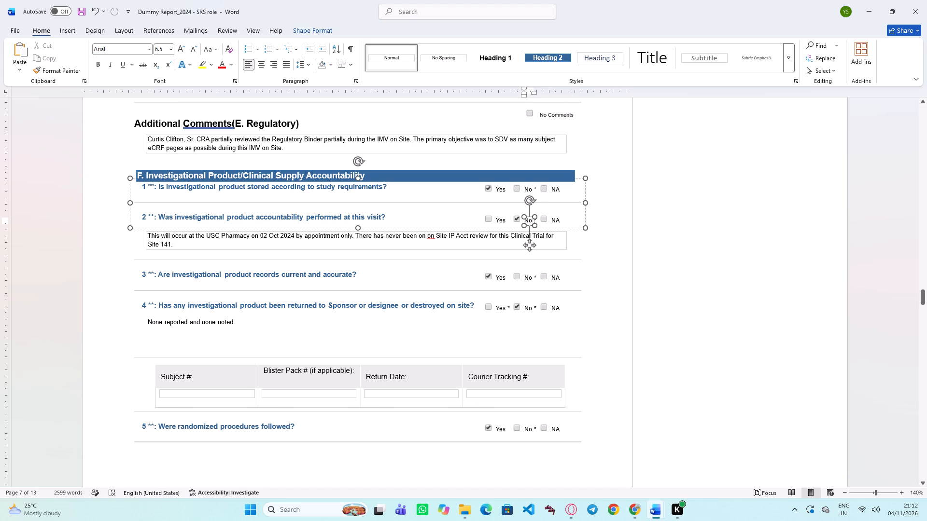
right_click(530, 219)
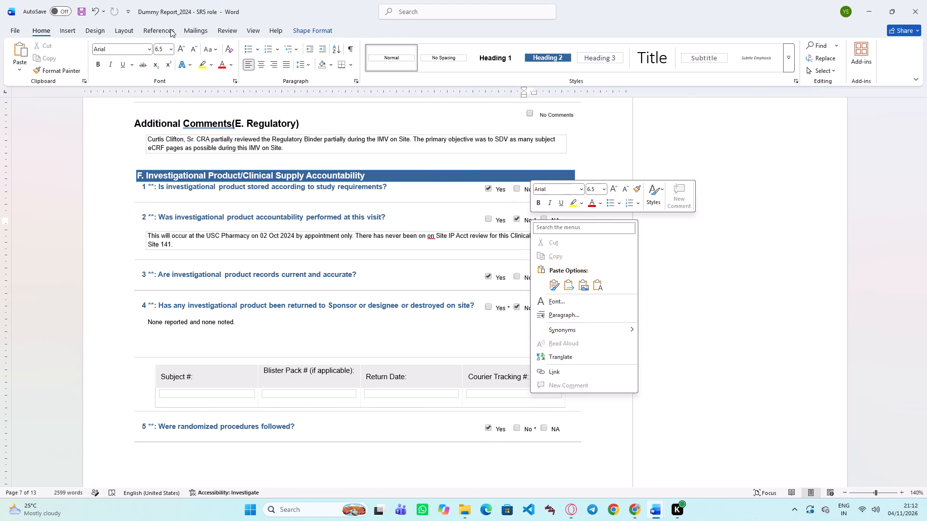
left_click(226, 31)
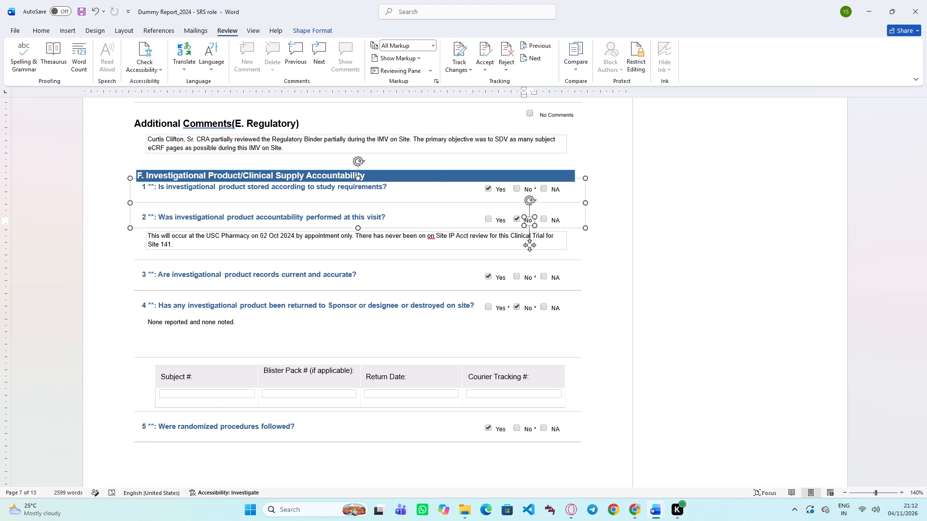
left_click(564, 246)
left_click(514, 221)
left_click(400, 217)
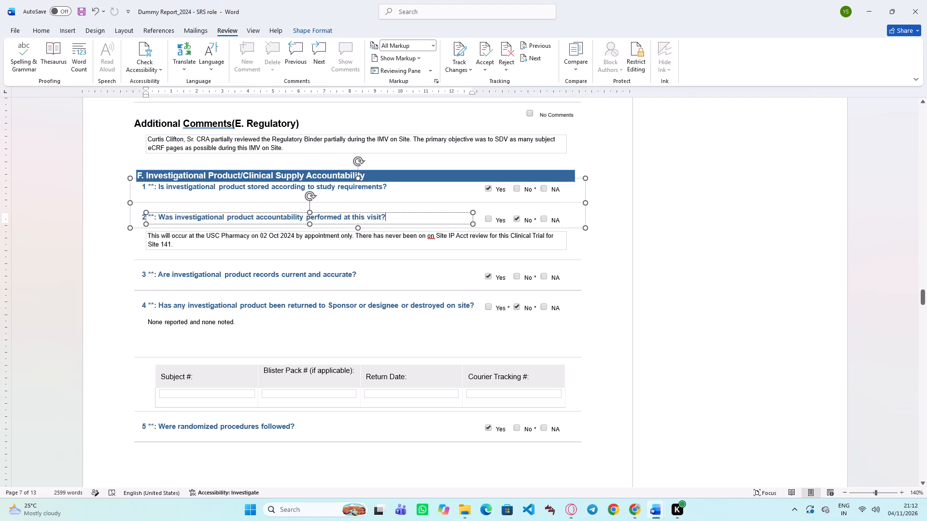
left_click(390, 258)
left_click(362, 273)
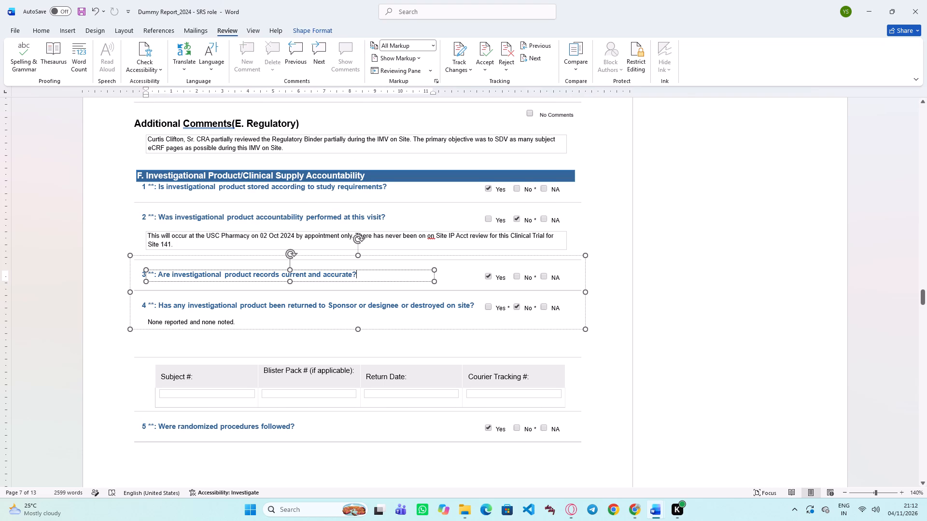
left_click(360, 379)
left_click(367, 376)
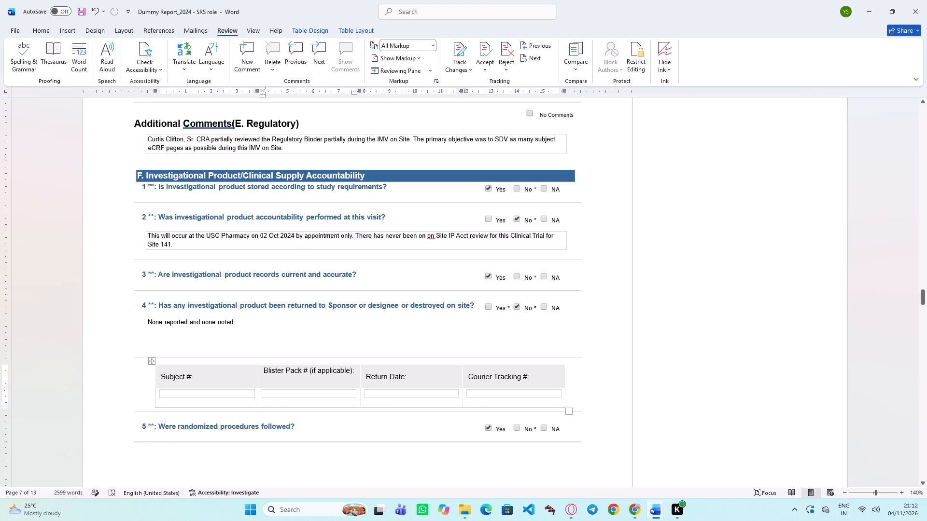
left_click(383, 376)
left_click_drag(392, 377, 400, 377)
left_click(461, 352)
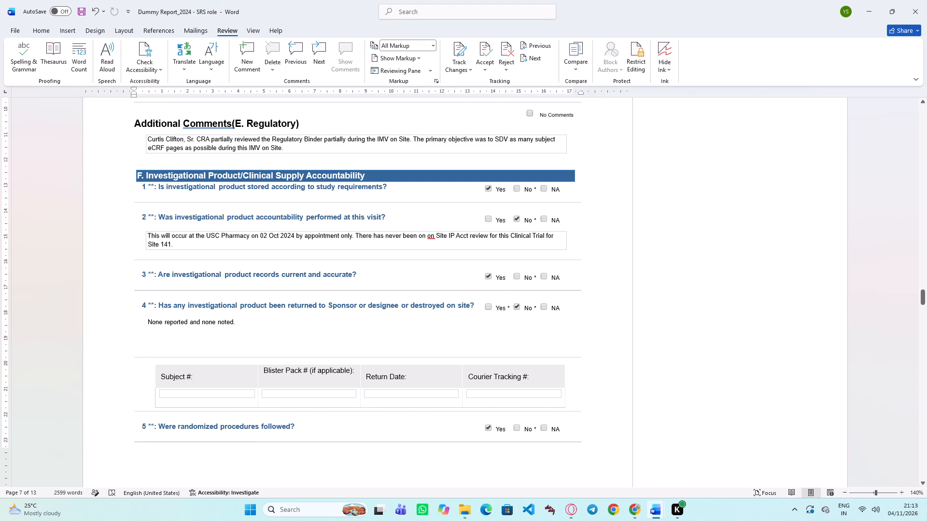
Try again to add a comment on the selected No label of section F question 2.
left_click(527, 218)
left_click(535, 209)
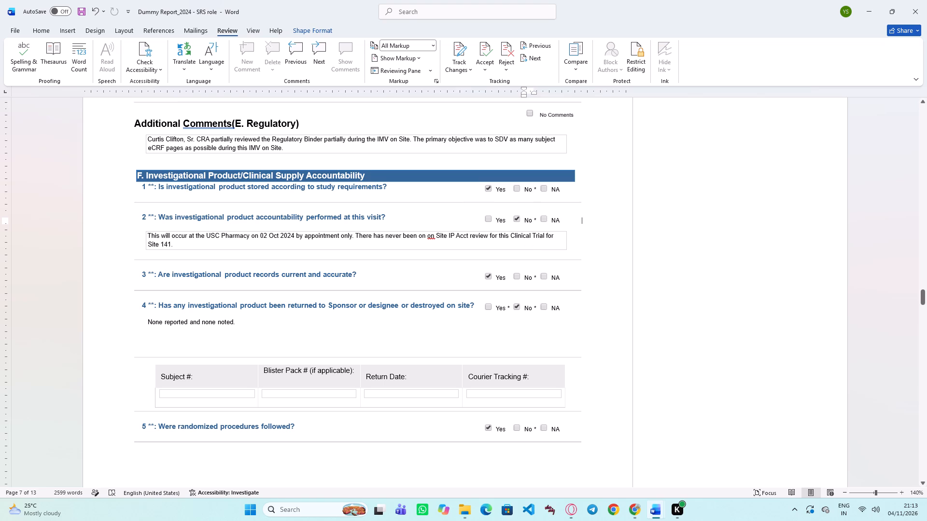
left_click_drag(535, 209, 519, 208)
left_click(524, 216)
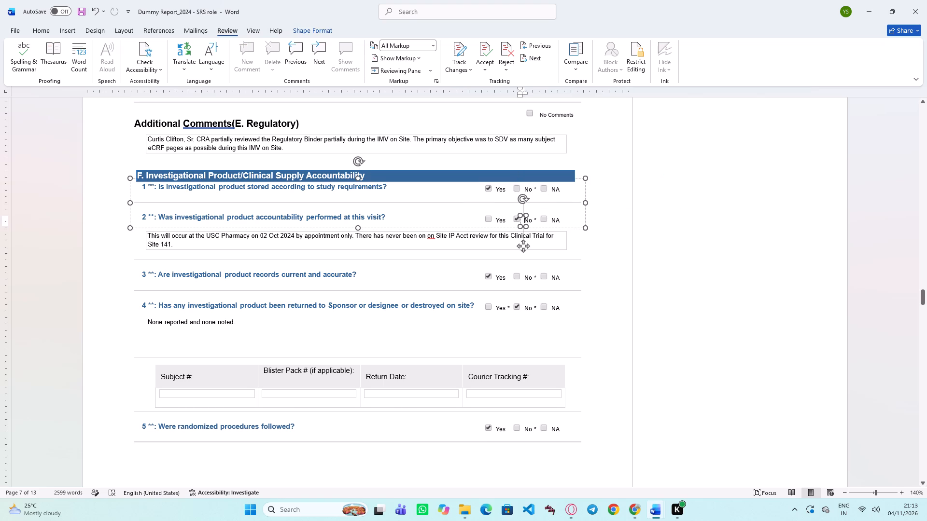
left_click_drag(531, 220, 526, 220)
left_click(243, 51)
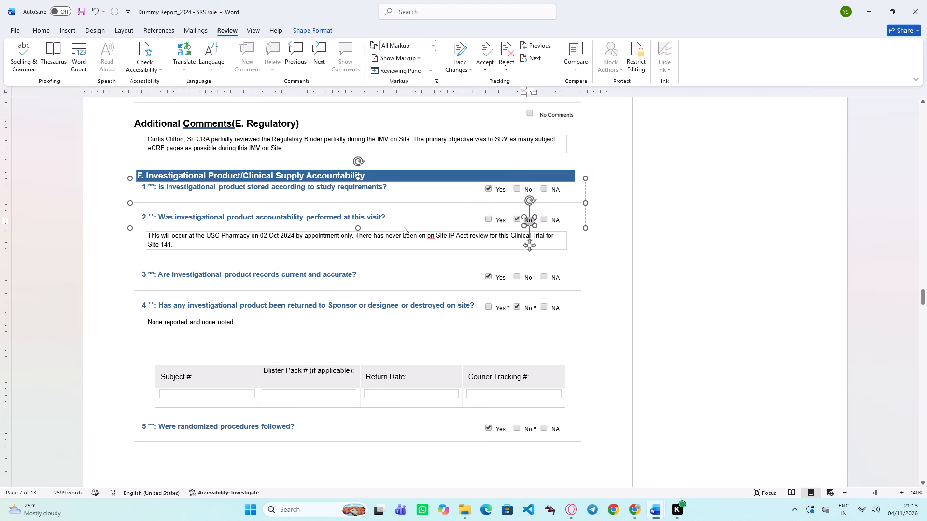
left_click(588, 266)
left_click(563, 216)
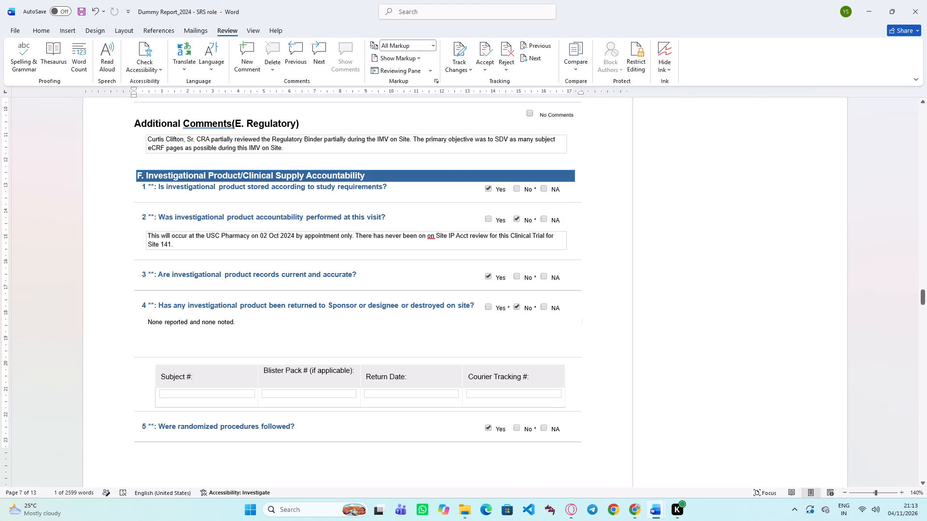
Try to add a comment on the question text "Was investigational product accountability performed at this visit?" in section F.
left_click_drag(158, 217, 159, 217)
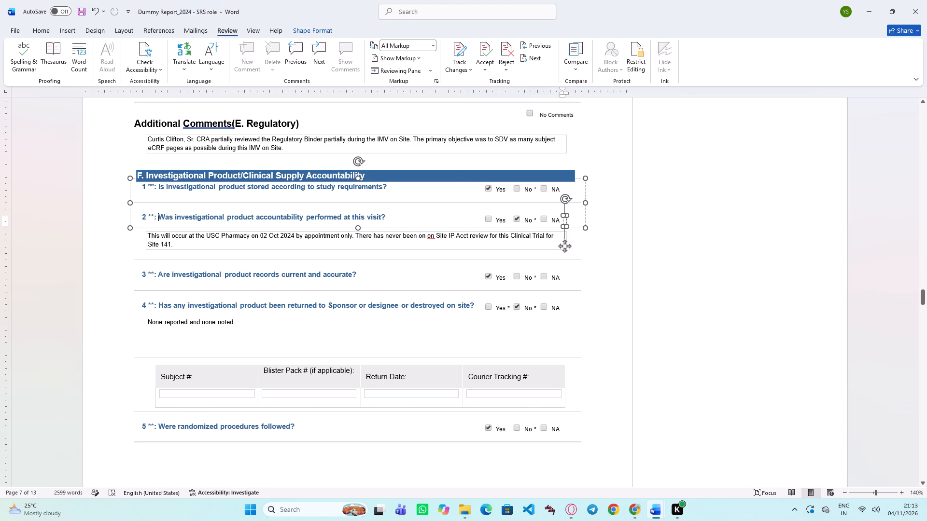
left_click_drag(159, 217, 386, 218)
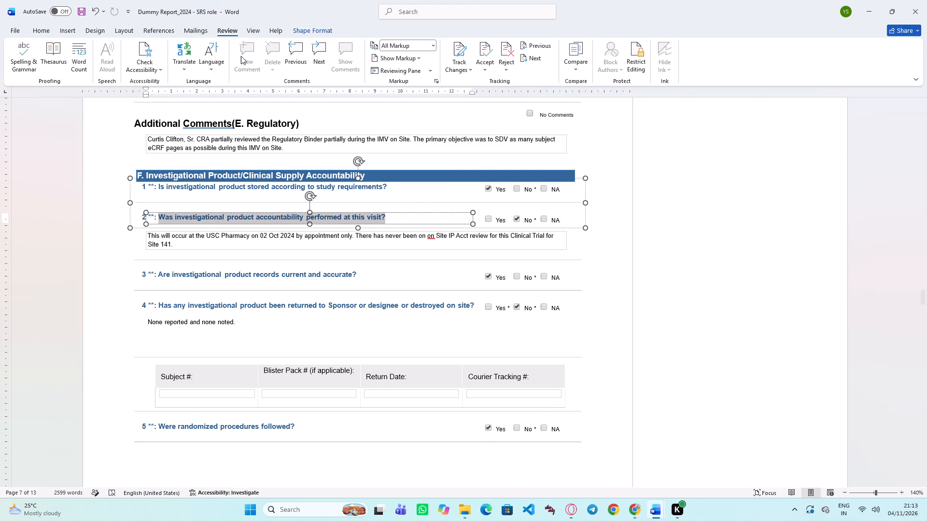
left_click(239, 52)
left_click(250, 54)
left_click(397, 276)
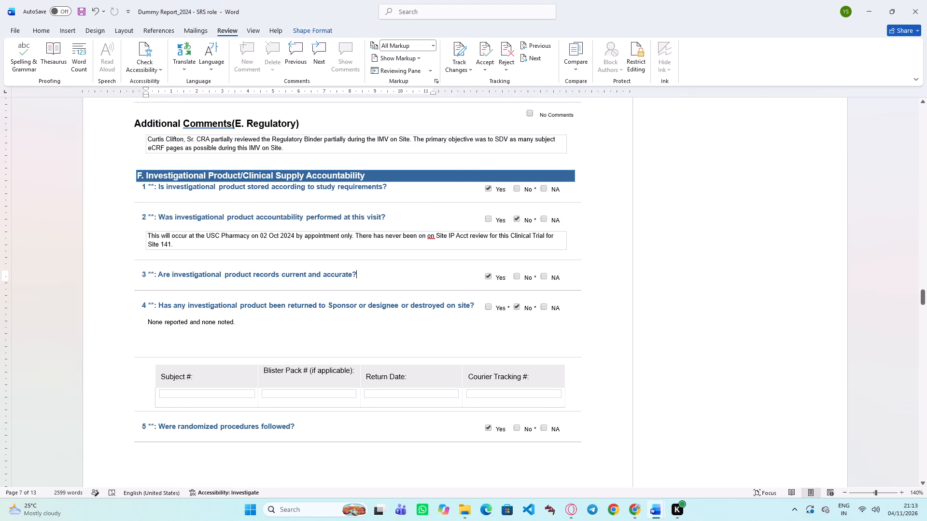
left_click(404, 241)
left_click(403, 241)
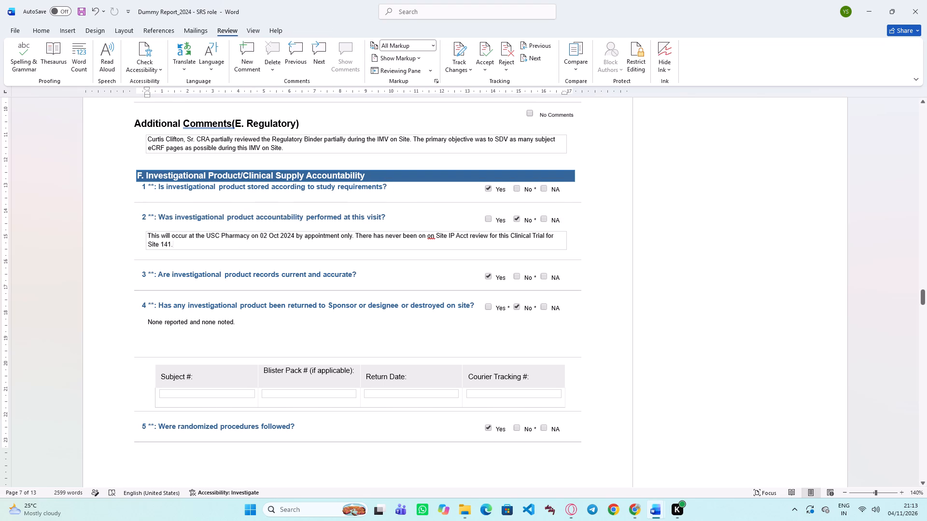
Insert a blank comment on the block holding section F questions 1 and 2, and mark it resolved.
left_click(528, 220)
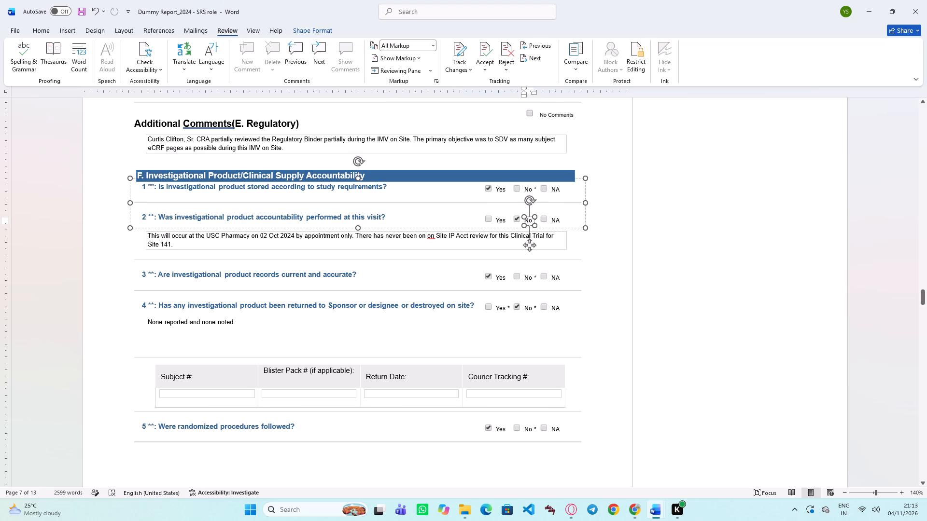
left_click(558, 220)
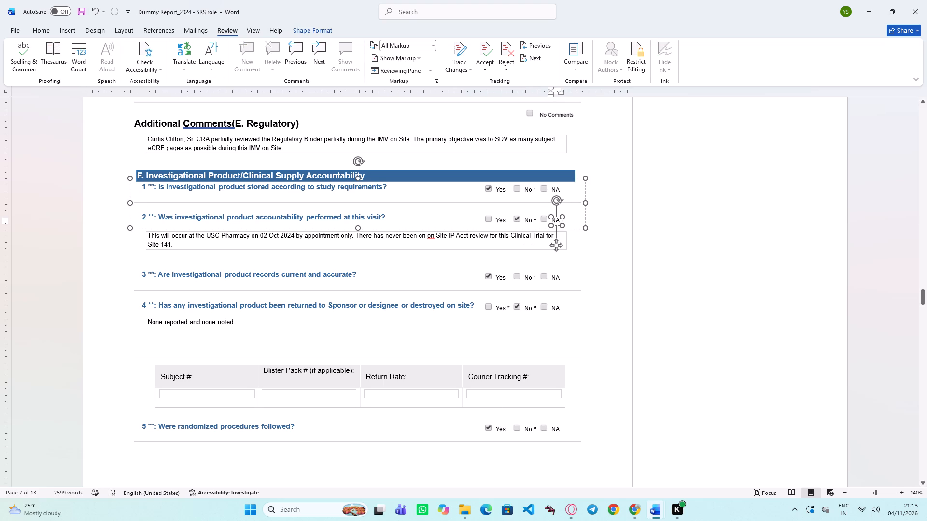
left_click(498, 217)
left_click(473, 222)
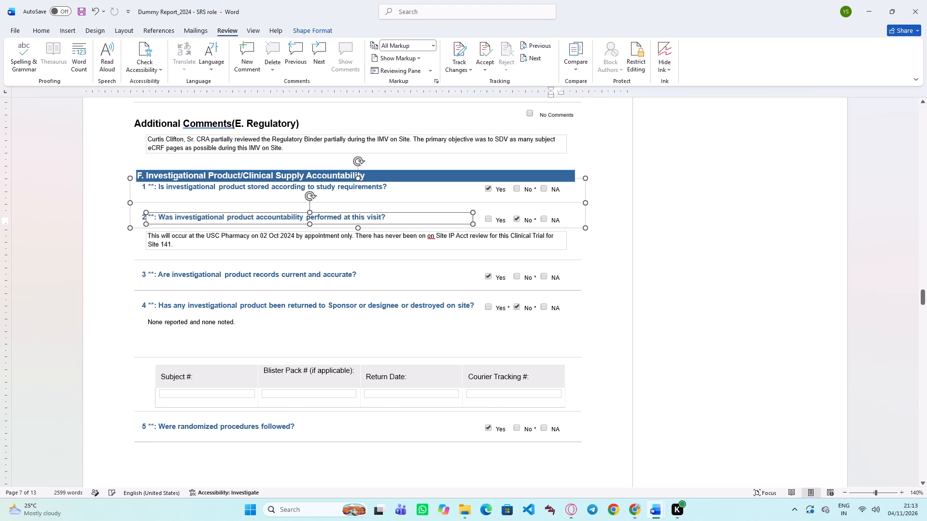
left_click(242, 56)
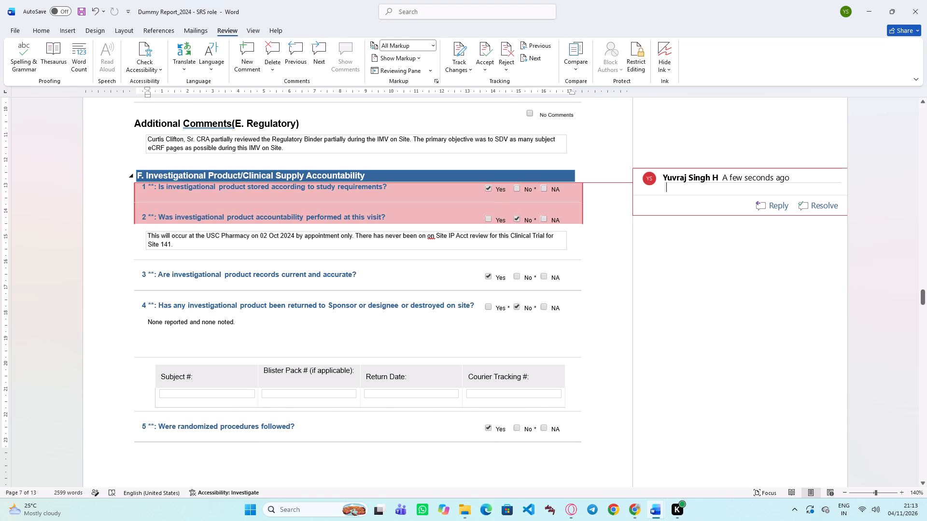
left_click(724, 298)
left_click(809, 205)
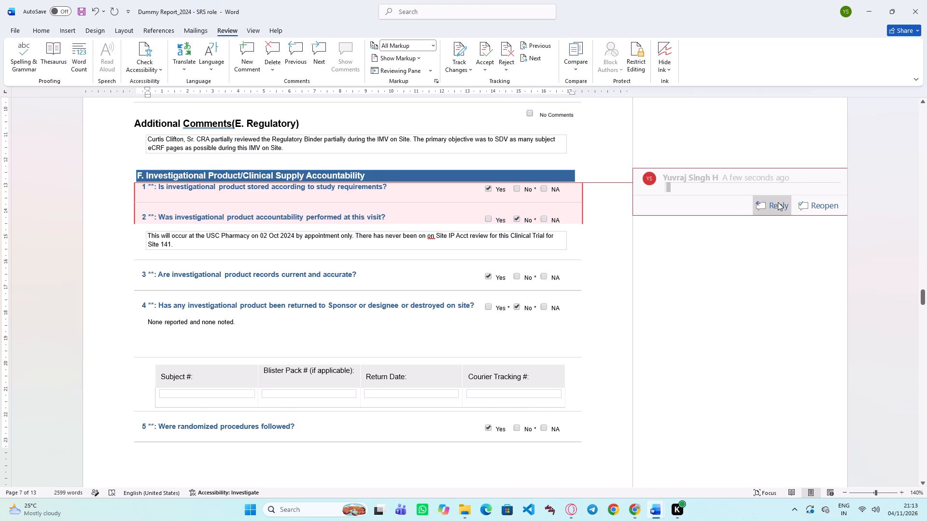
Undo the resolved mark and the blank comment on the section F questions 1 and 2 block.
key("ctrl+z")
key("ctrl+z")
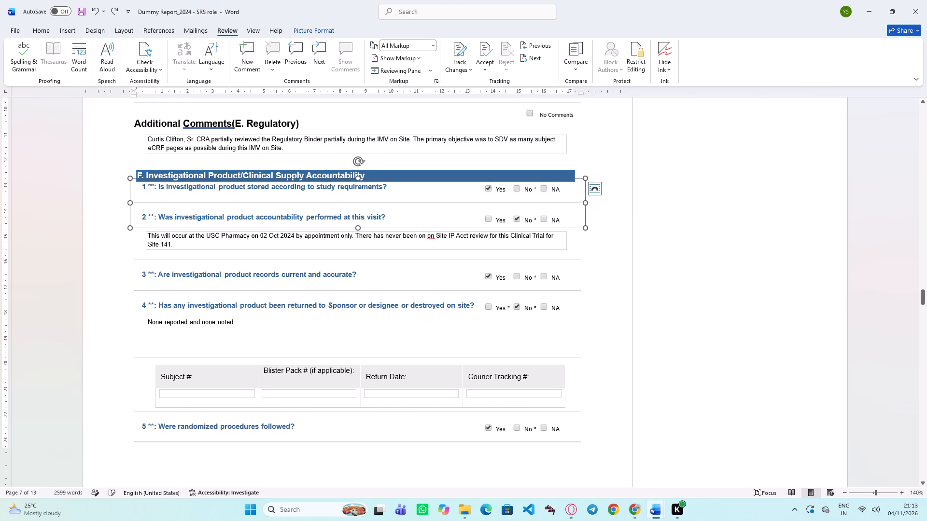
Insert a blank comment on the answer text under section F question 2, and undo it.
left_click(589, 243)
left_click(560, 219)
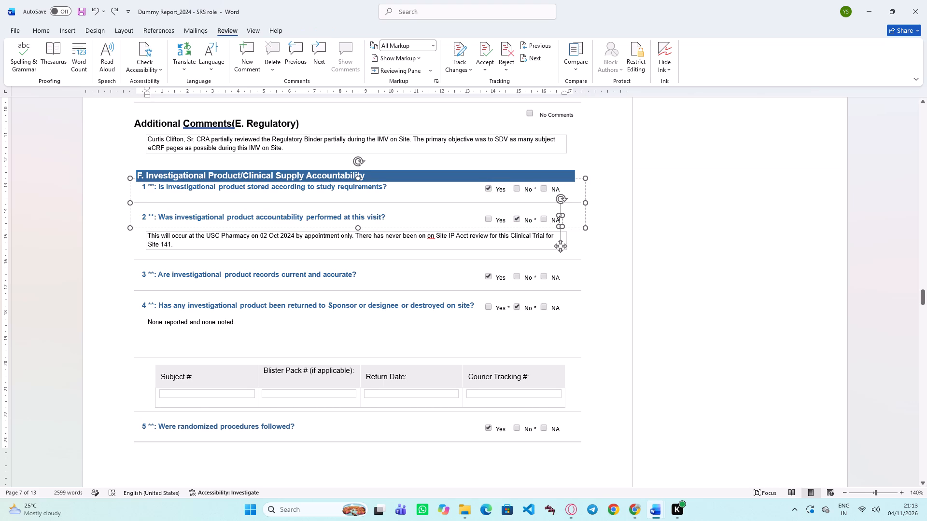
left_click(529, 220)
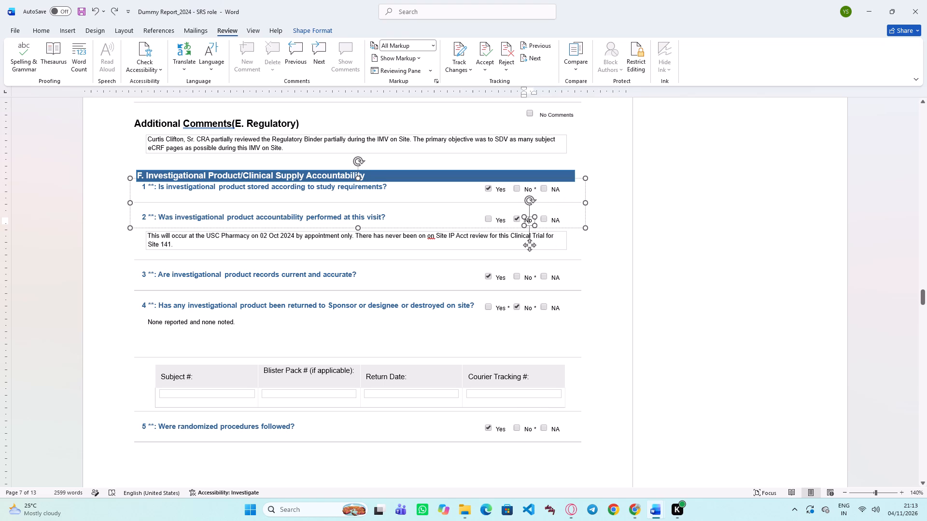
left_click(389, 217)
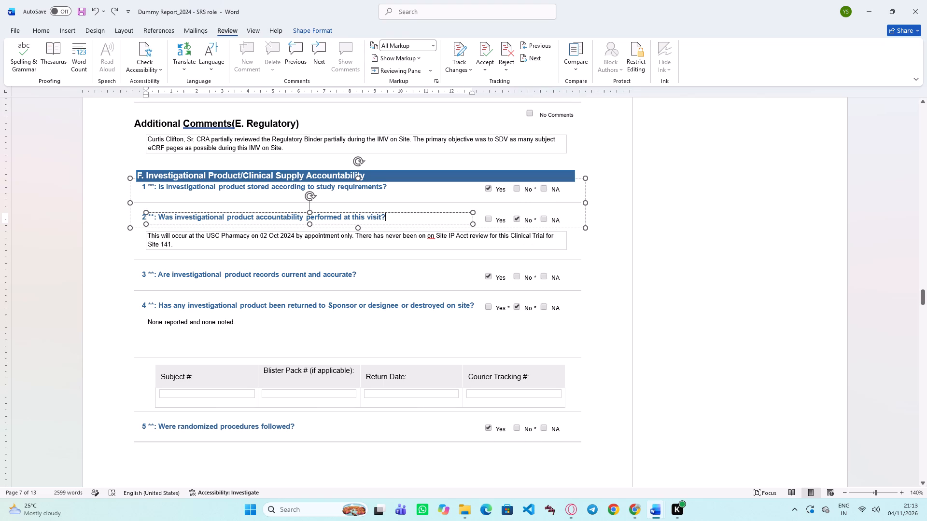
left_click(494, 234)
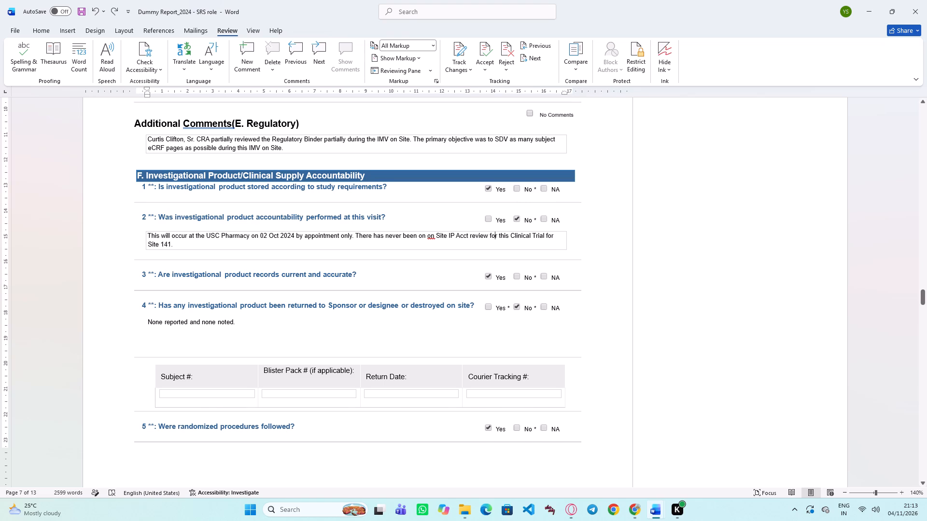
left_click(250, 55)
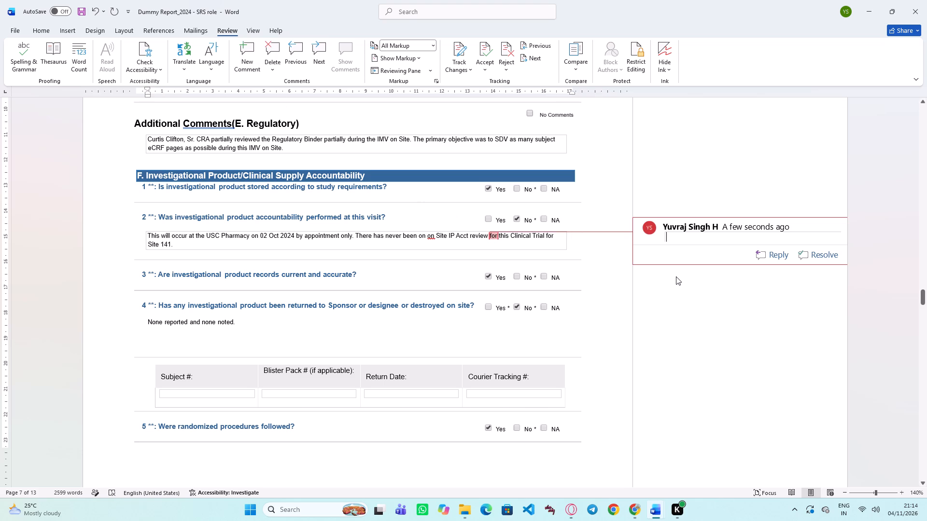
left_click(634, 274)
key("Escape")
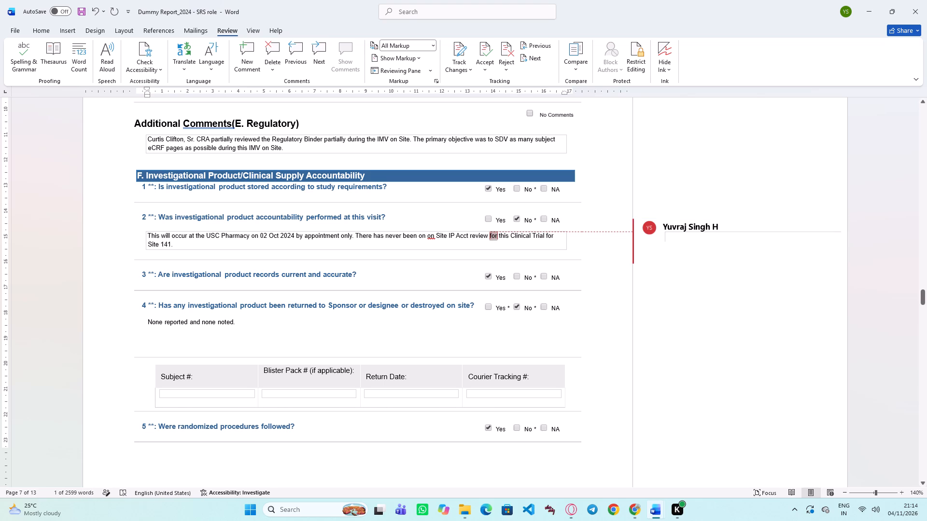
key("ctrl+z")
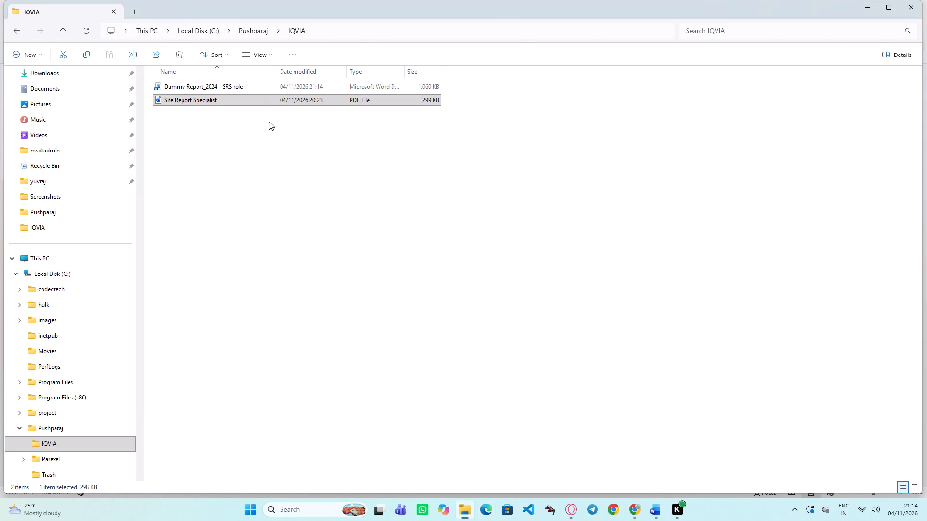
double_click(213, 85)
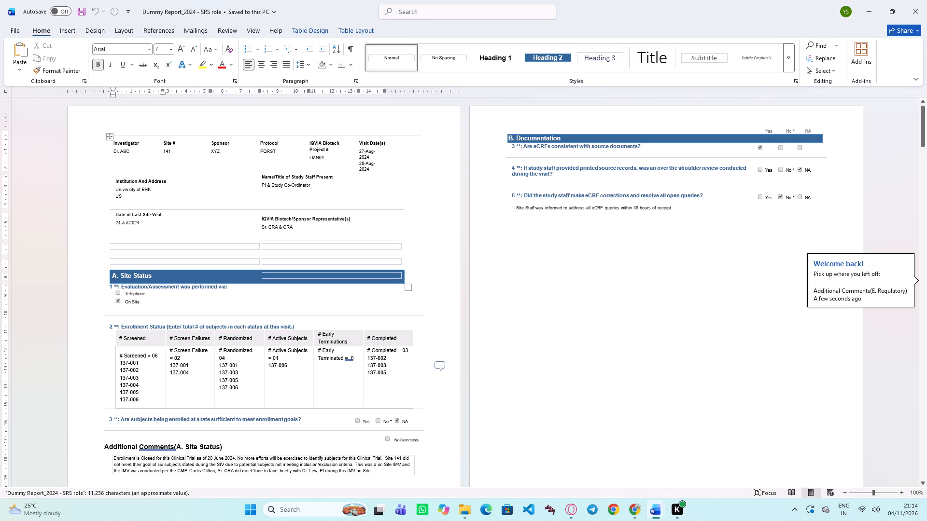
Check the saved review comments on the Enrollment Status table in section A of the reopened report.
scroll(289, 233, "up", 7)
scroll(361, 253, "up", 4)
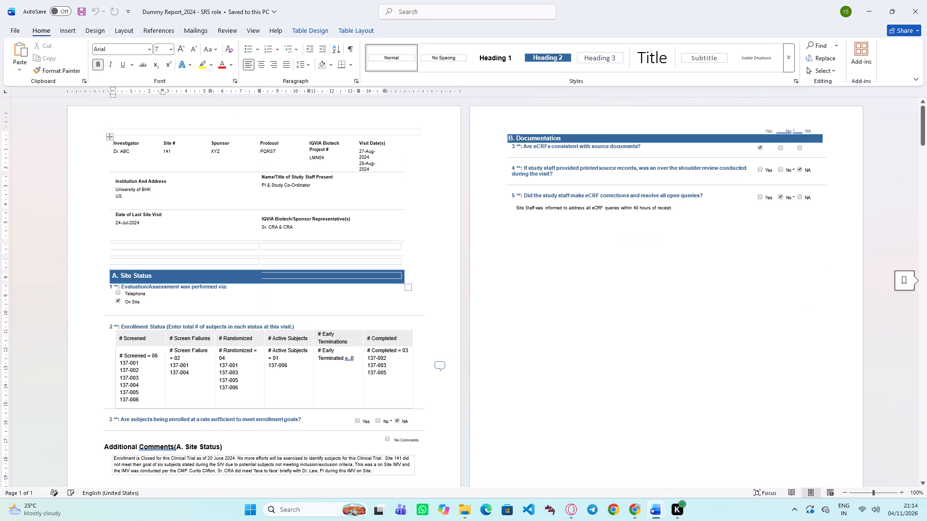
scroll(440, 274, "up", 4)
scroll(428, 273, "down", 8)
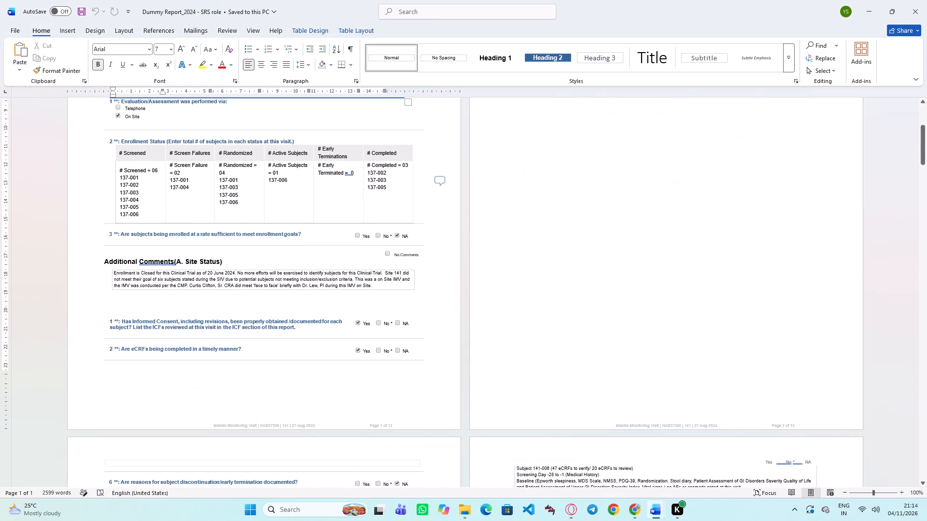
left_click(435, 179)
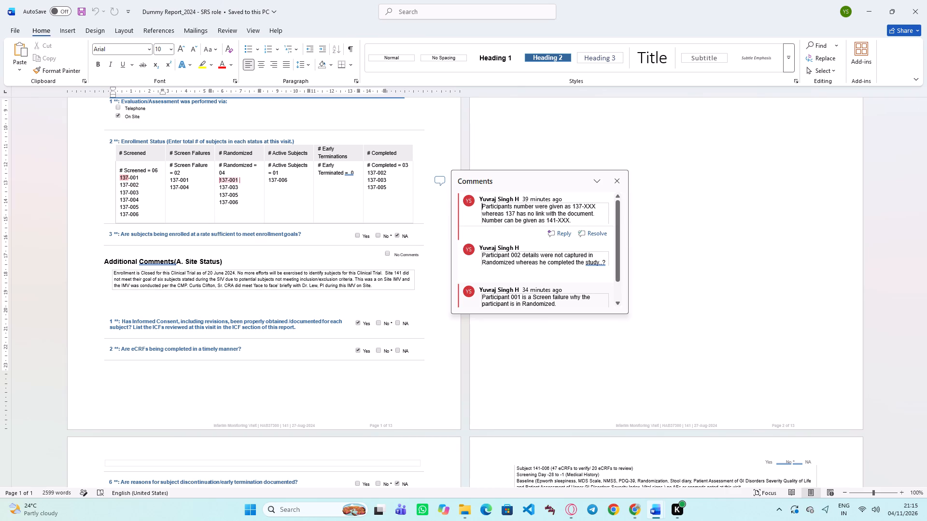
left_click(572, 378)
scroll(547, 311, "down", 4)
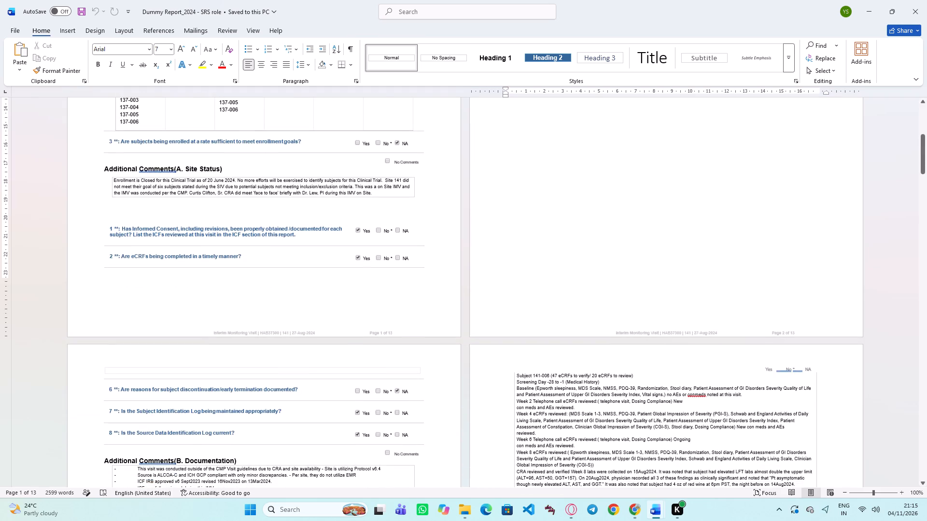
scroll(547, 311, "up", 17)
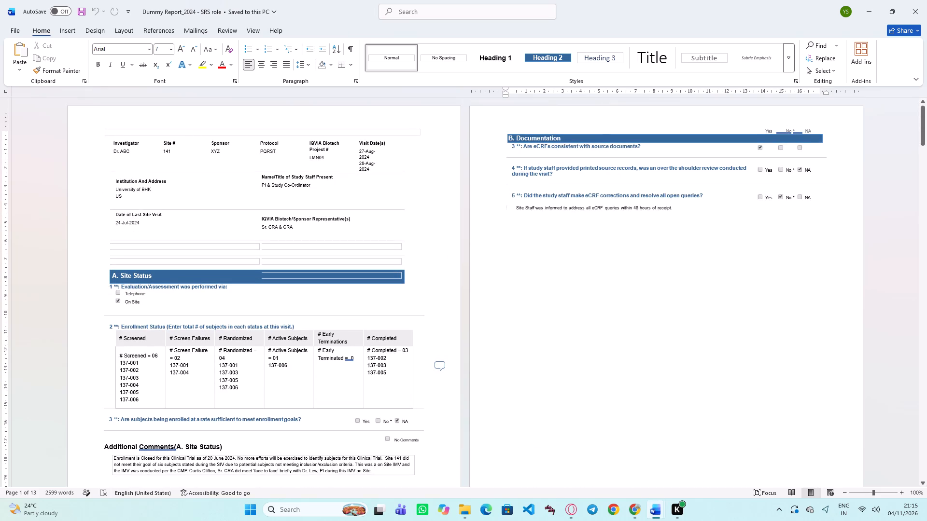
Read the comments attached to the Enrollment Status table again in the enlarged report.
left_click(903, 494)
left_click(903, 494)
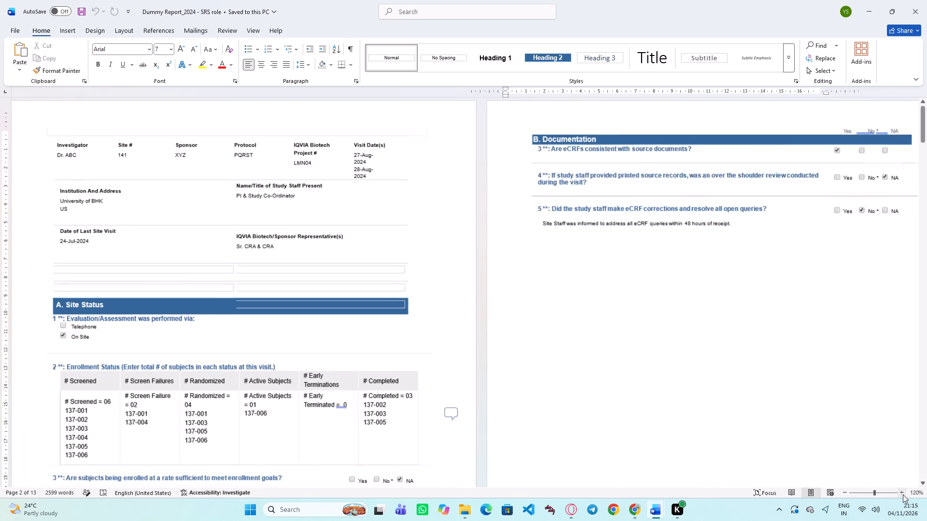
left_click(903, 494)
scroll(707, 348, "up", 3)
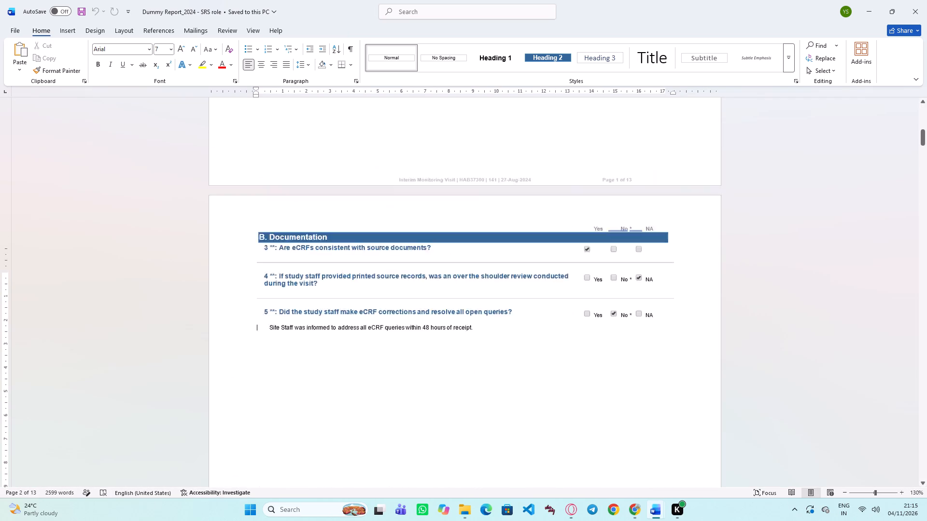
scroll(707, 348, "up", 16)
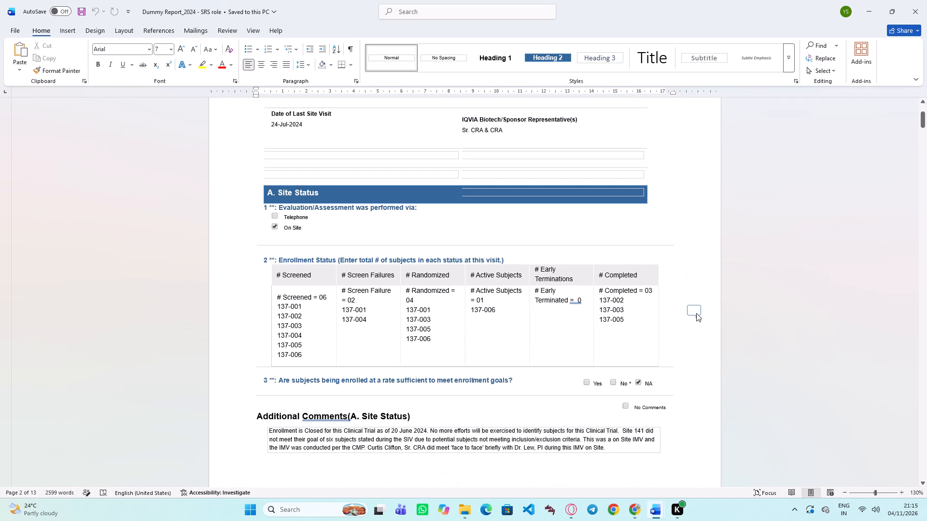
left_click(696, 313)
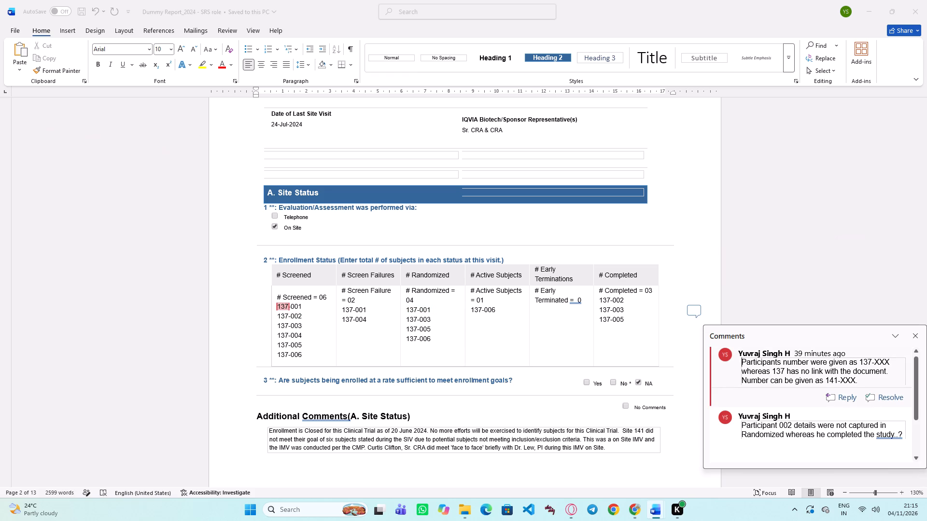
scroll(750, 375, "down", 4)
left_click(774, 287)
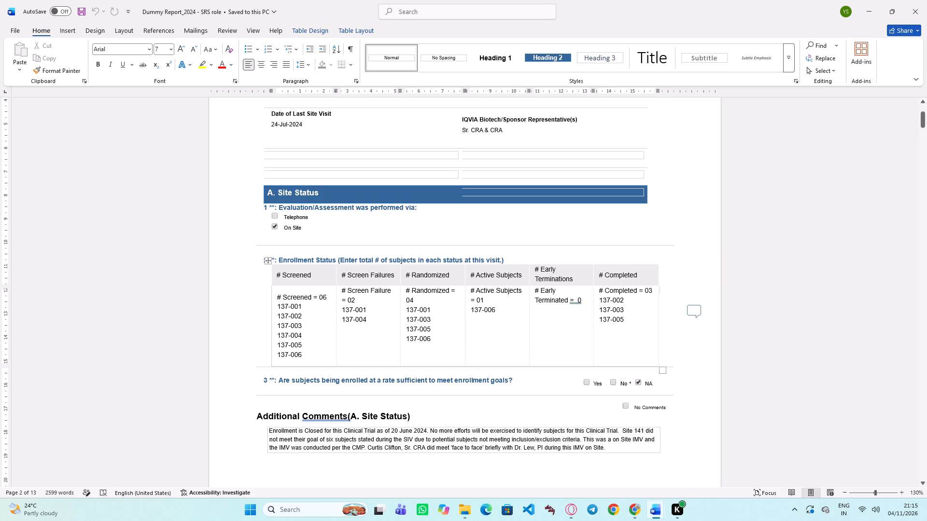
Save the report again, check the Enrollment Status comments once more, and close the report.
key("ctrl+s")
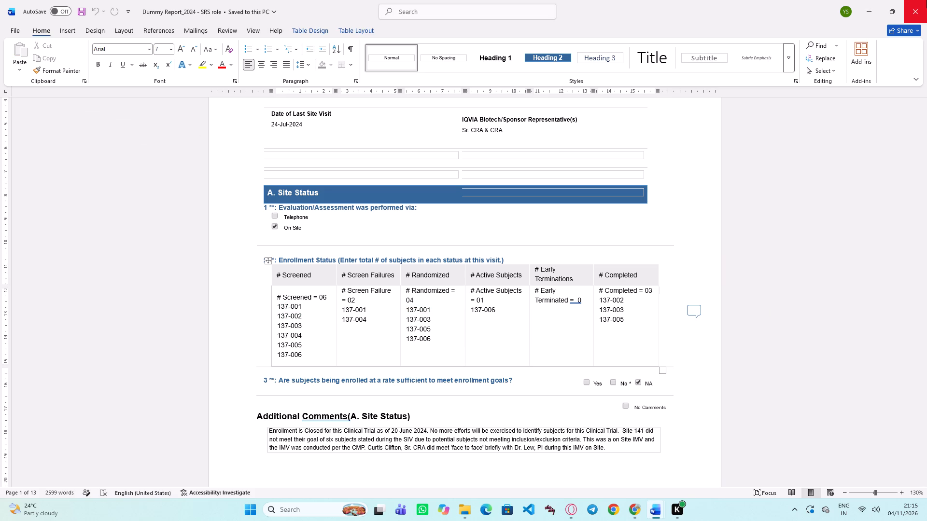
right_click(693, 311)
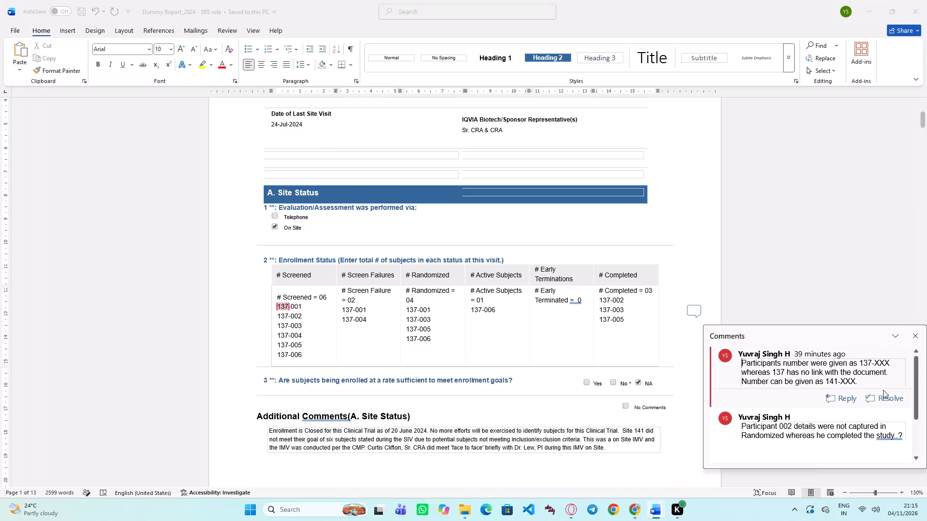
left_click(739, 209)
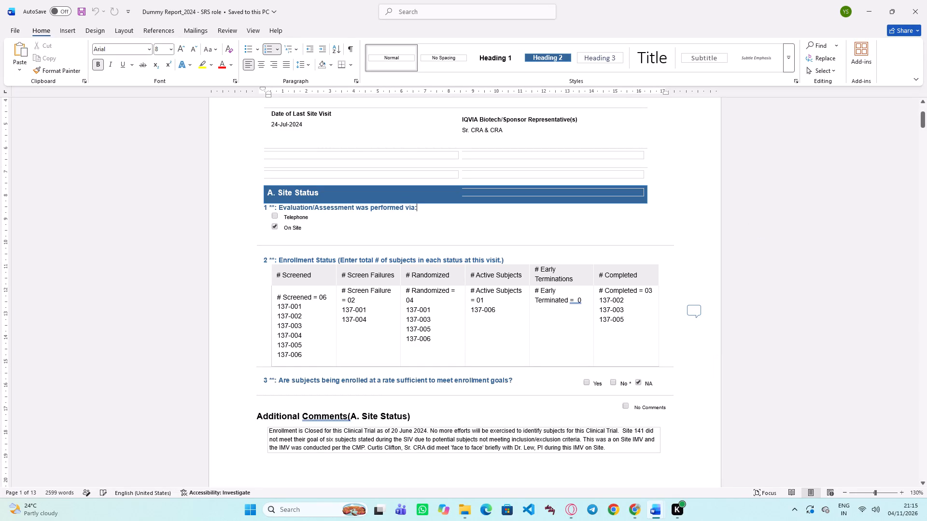
key("ctrl+s")
left_click(926, 0)
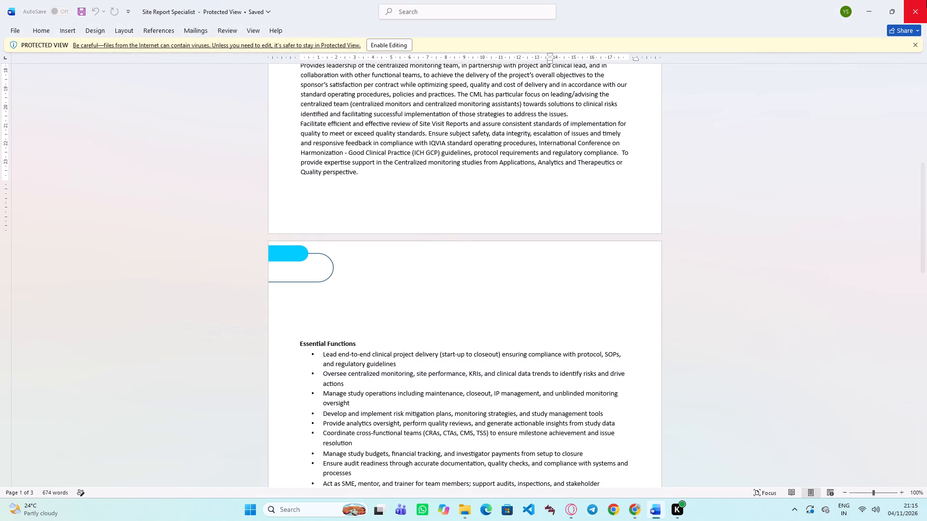
Close the Site Report Specialist document and show the desktop.
left_click(926, 0)
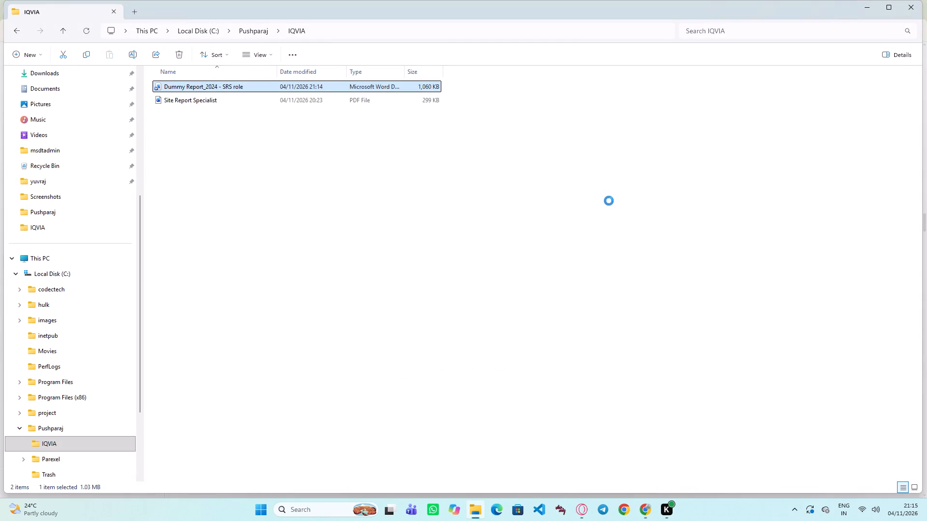
left_click(926, 520)
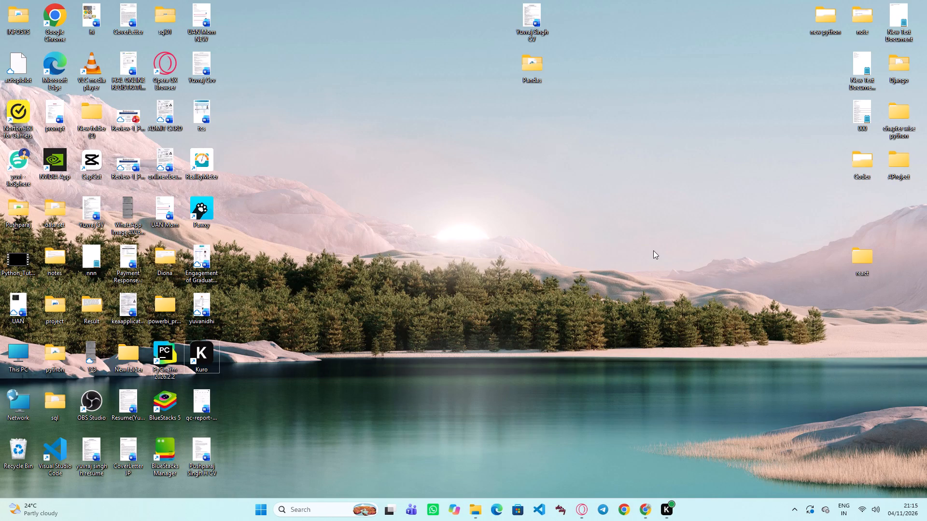